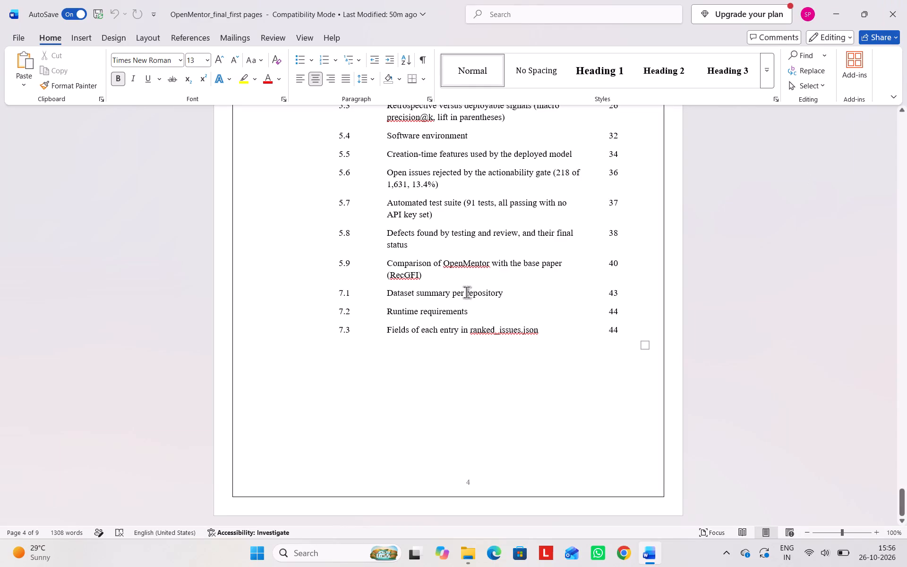
In Chrome, under the last listed user profile, search for "i love pdf docx to pdf" and open iLovePDF's Word to PDF converter.
{"action": "left_click", "coordinate": [612, 549]}
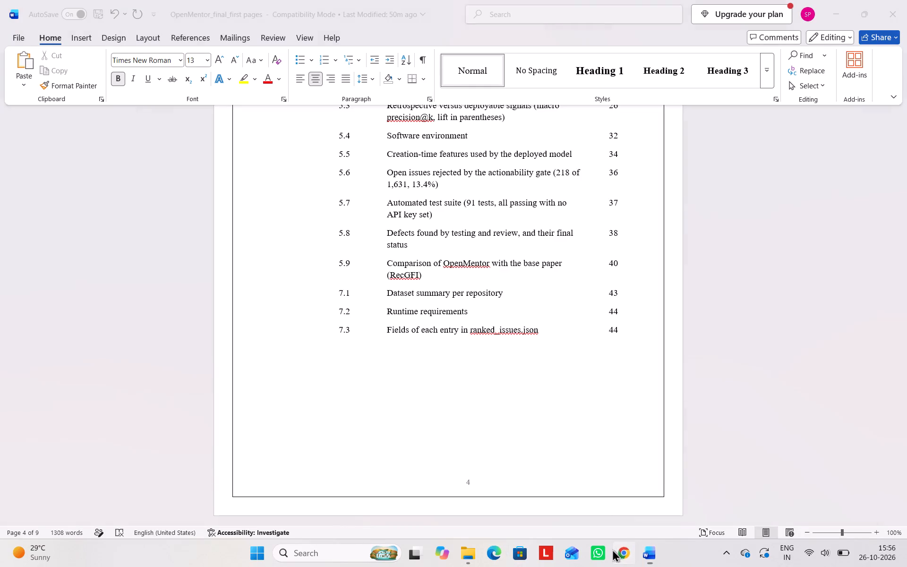
{"action": "scroll", "coordinate": [448, 349], "scroll_direction": "down", "scroll_amount": 6}
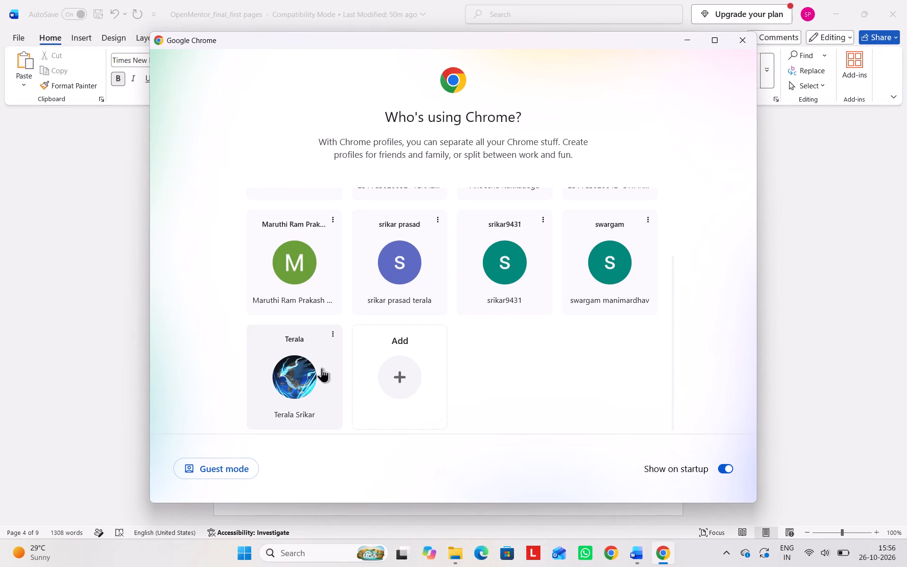
{"action": "left_click", "coordinate": [317, 373]}
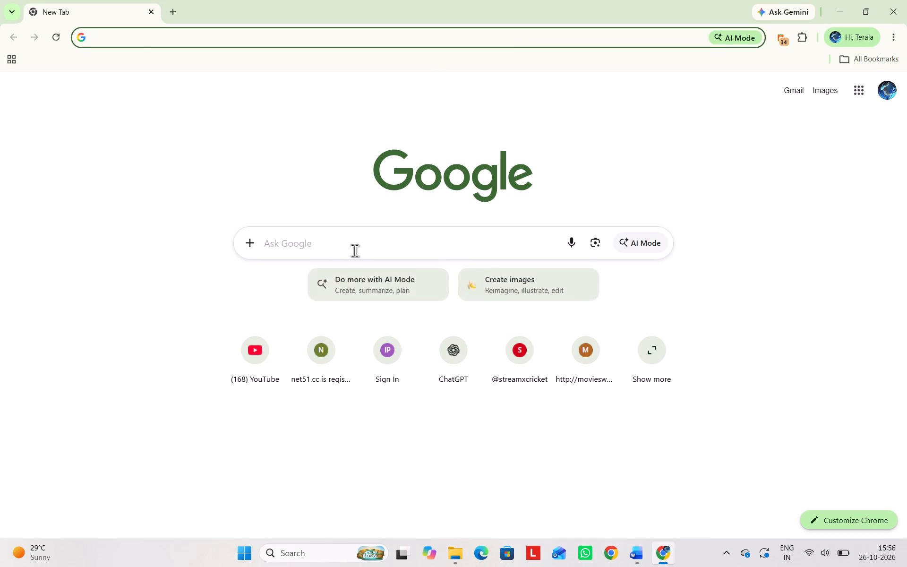
{"action": "left_click", "coordinate": [354, 250]}
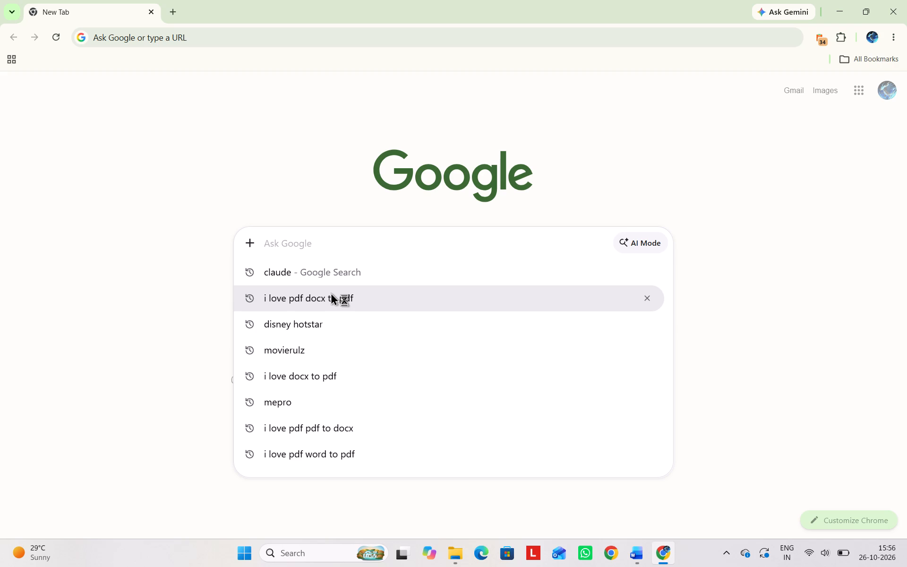
{"action": "left_click", "coordinate": [348, 303]}
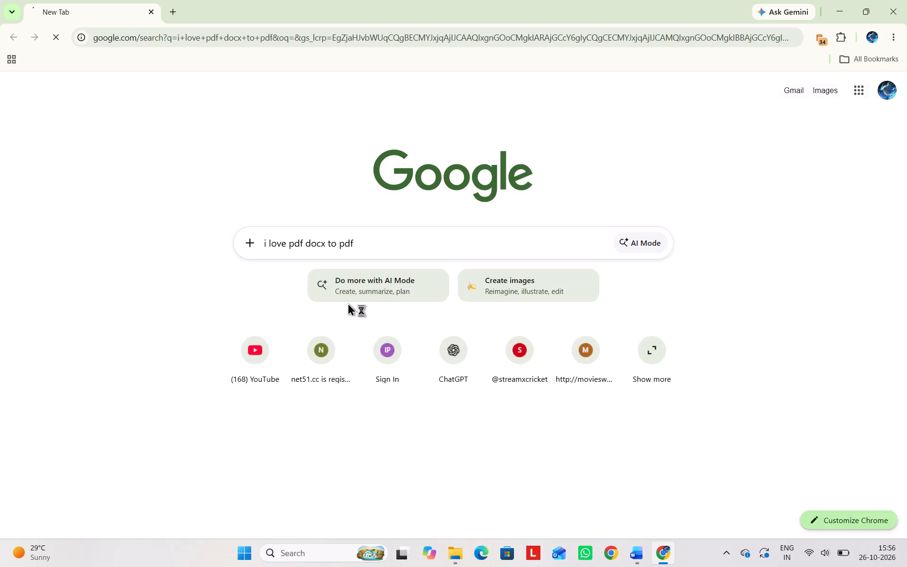
{"action": "left_click", "coordinate": [221, 192]}
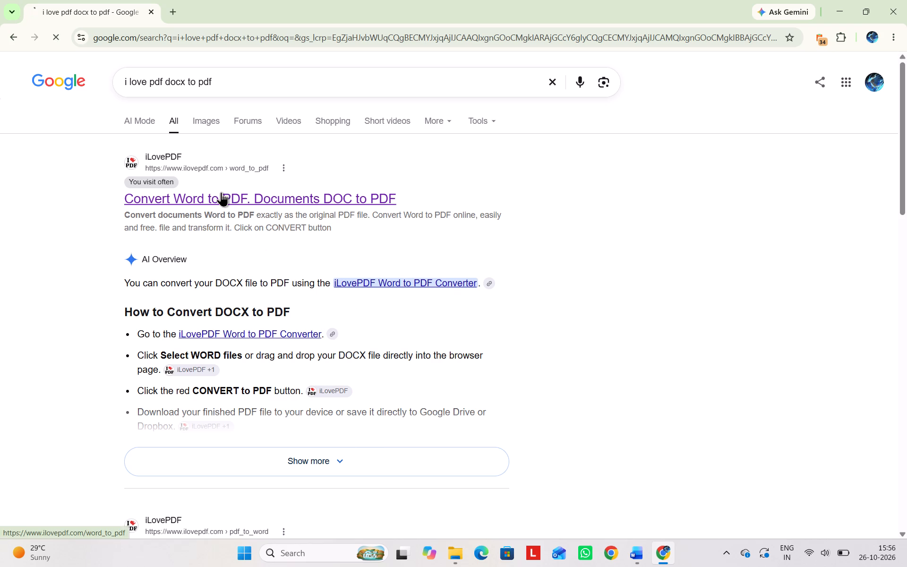
{"action": "left_click", "coordinate": [446, 205]}
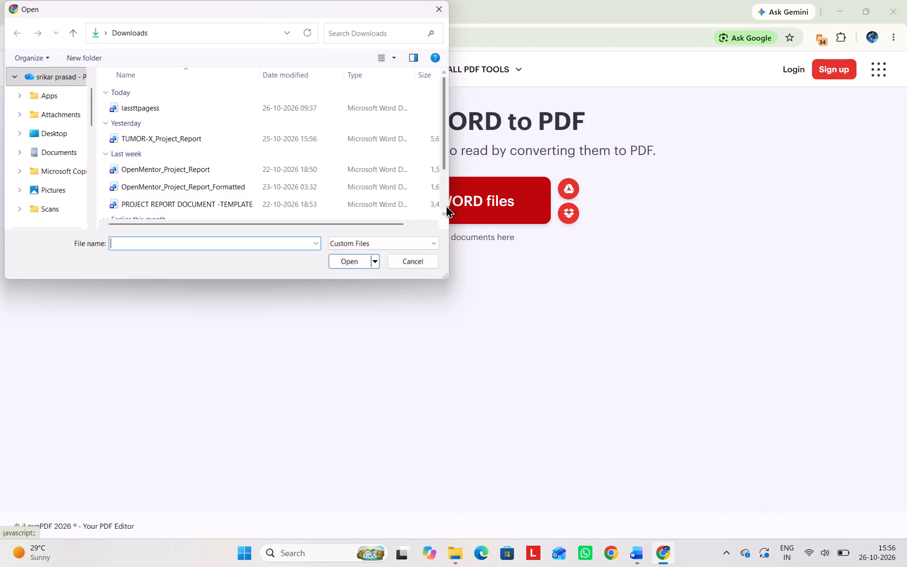
{"action": "left_click", "coordinate": [237, 106]}
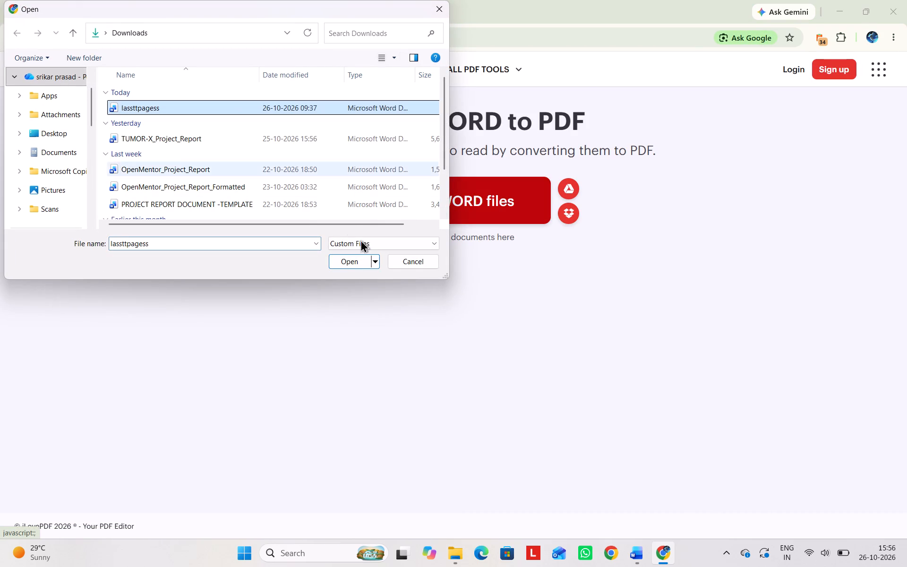
{"action": "left_click", "coordinate": [356, 263]}
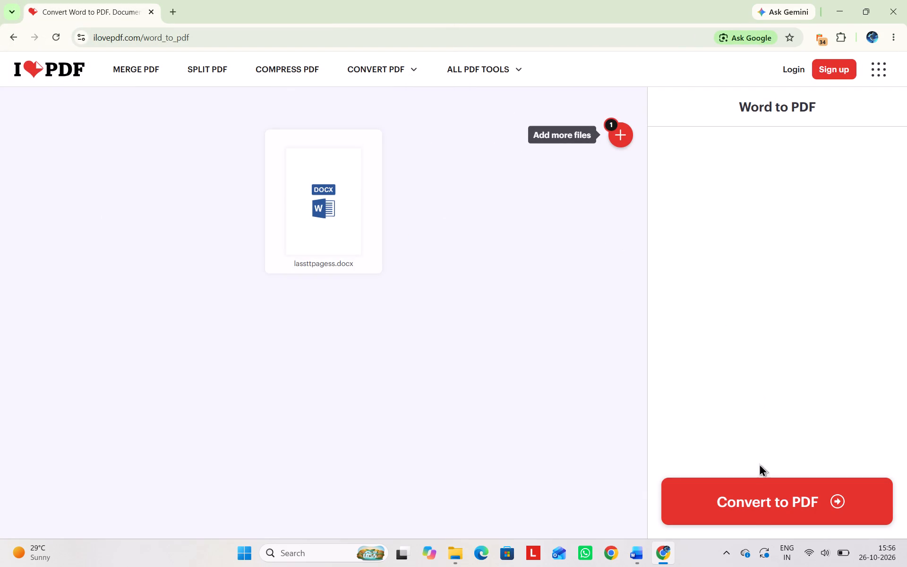
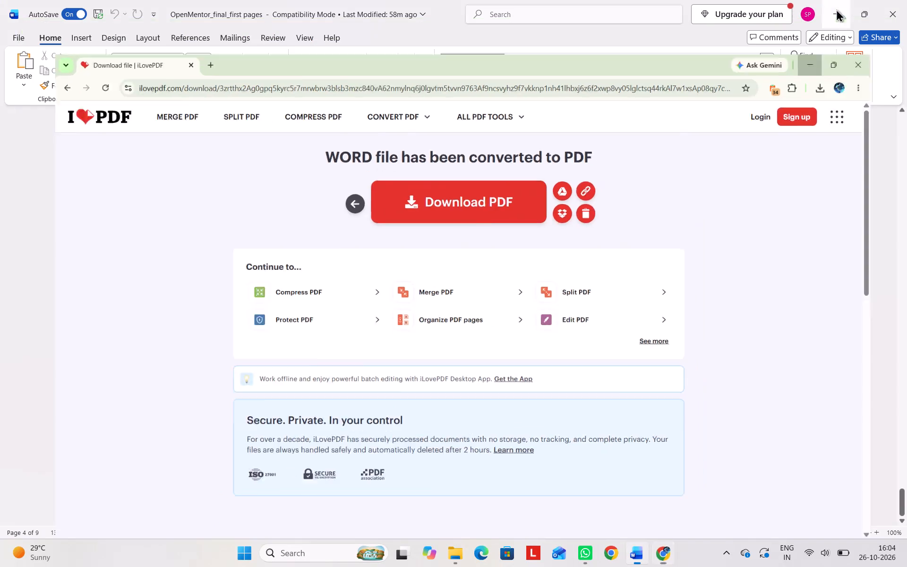
{"action": "scroll", "coordinate": [342, 369], "scroll_direction": "up", "scroll_amount": 20}
{"action": "scroll", "coordinate": [342, 369], "scroll_direction": "up", "scroll_amount": 13}
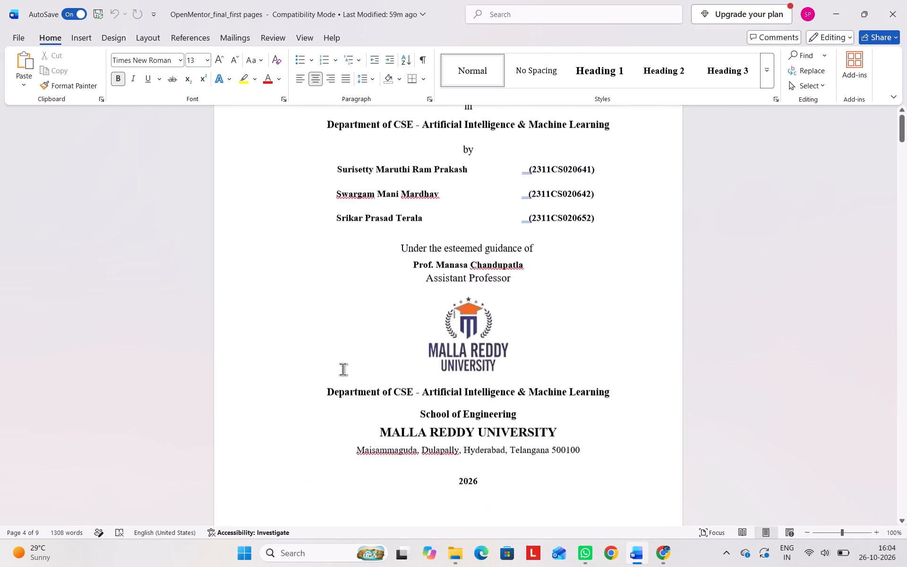
{"action": "scroll", "coordinate": [342, 369], "scroll_direction": "up", "scroll_amount": 6}
{"action": "scroll", "coordinate": [342, 369], "scroll_direction": "down", "scroll_amount": 3}
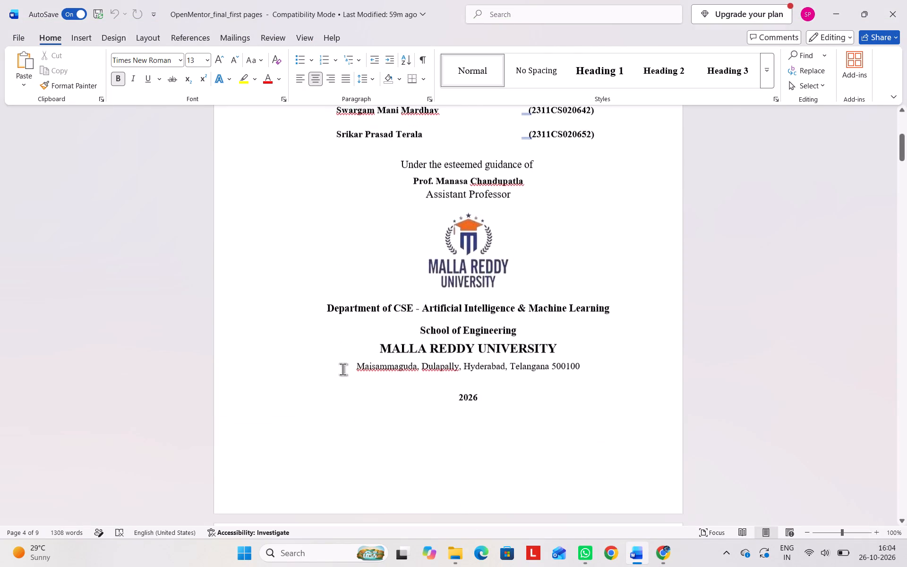
{"action": "scroll", "coordinate": [342, 369], "scroll_direction": "down", "scroll_amount": 3}
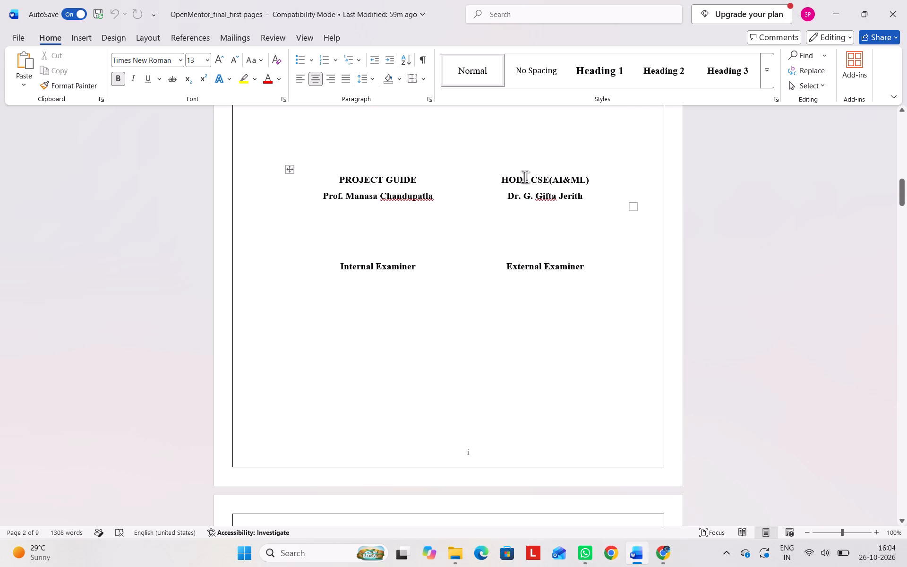
{"action": "left_click", "coordinate": [374, 267]}
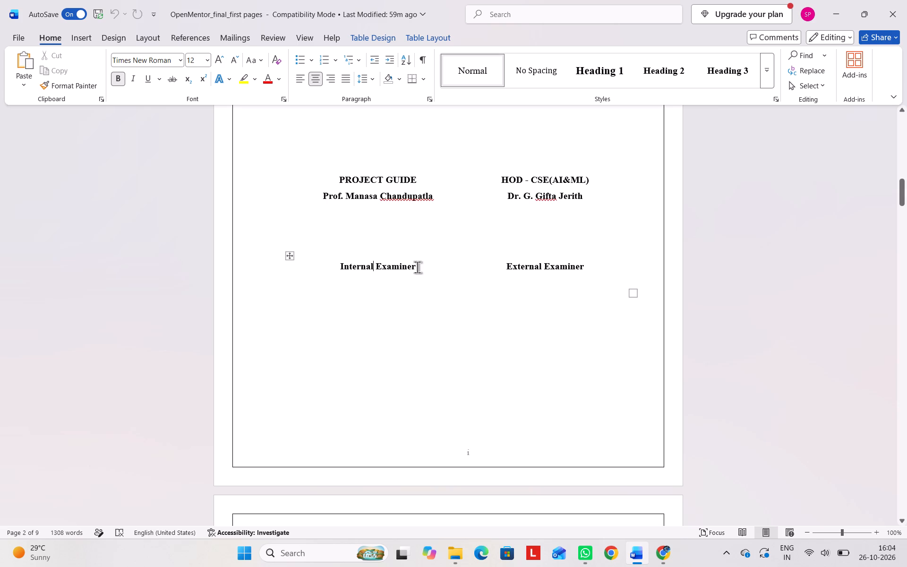
{"action": "left_click", "coordinate": [415, 266]}
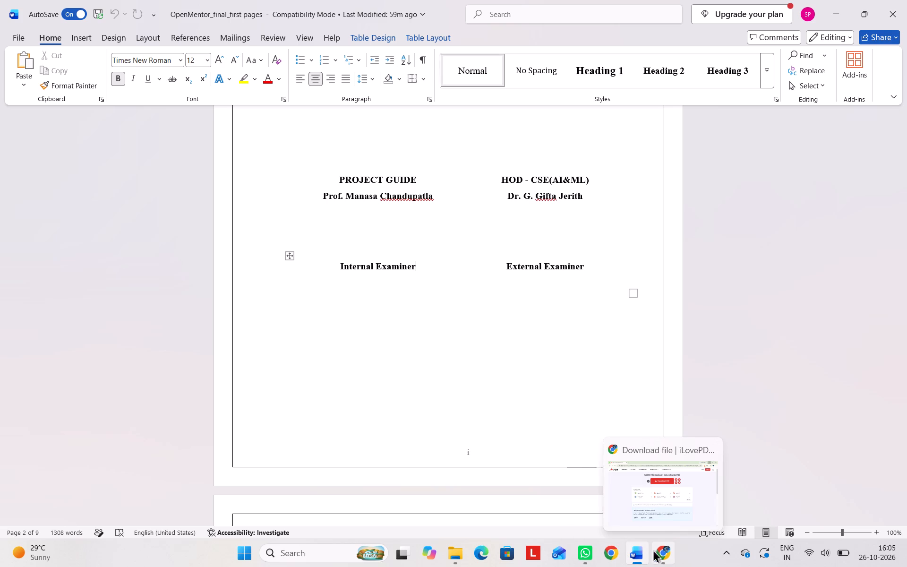
Open OpenMentor_final_642 from the openmentor documentations folder and copy the PROJECT CO-ORDINATOR title and name from its signature block.
{"action": "left_click", "coordinate": [445, 564]}
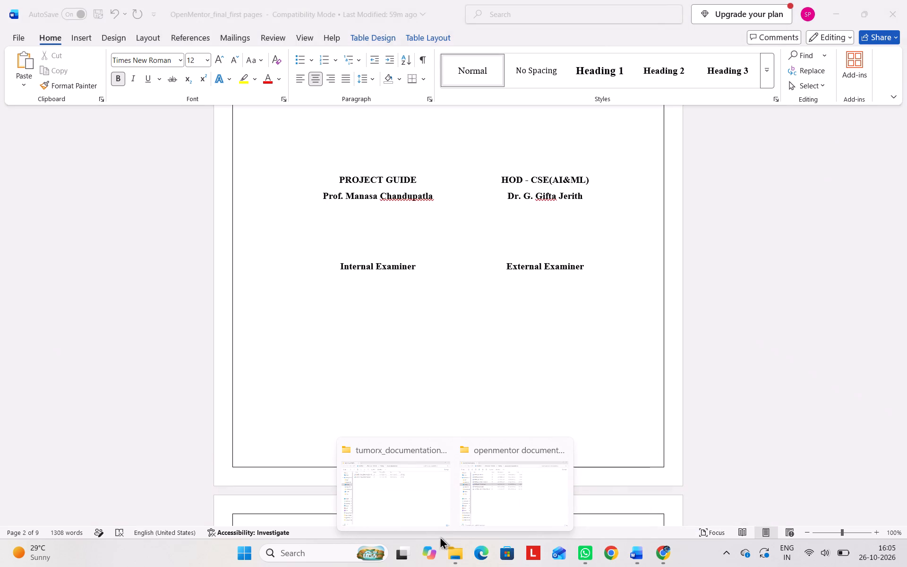
{"action": "left_click", "coordinate": [445, 451]}
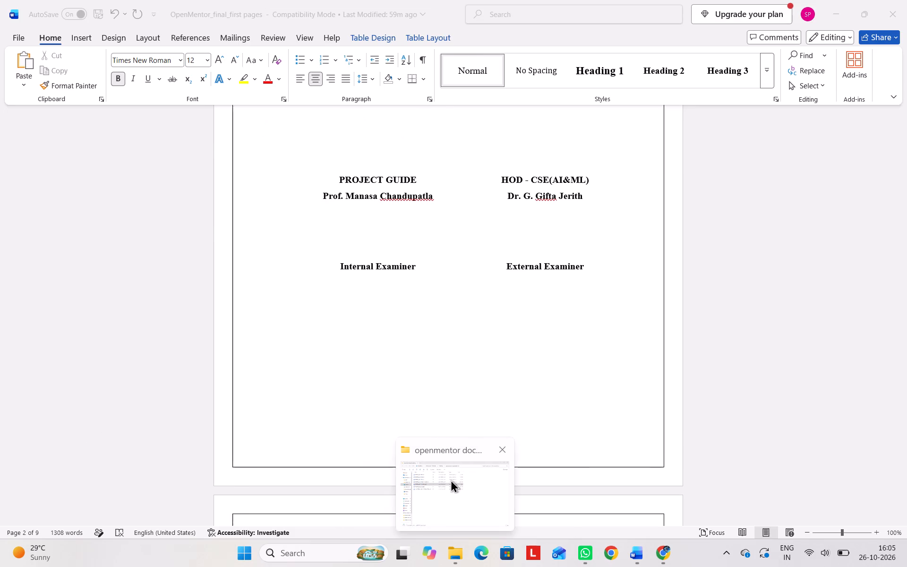
{"action": "left_click", "coordinate": [450, 480]}
{"action": "double_click", "coordinate": [209, 127]}
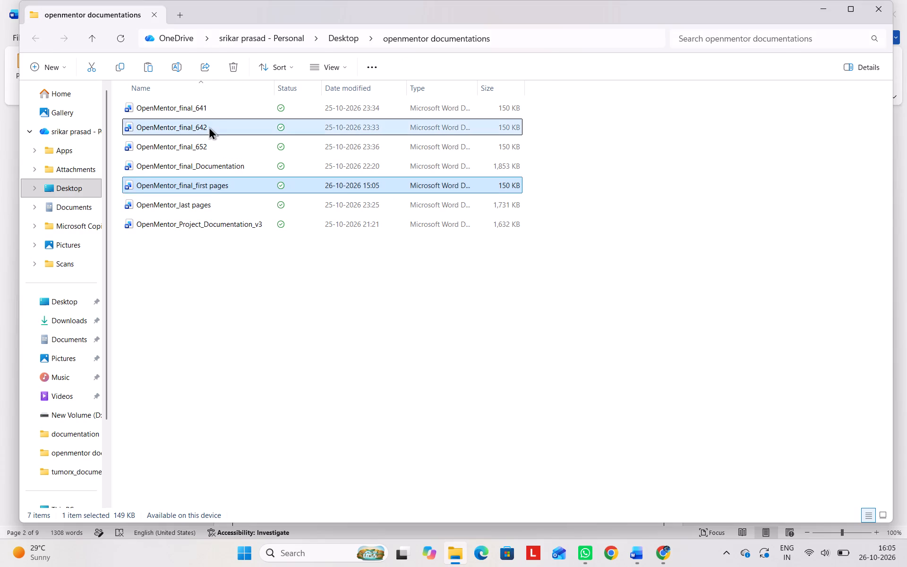
{"action": "scroll", "coordinate": [357, 331], "scroll_direction": "down", "scroll_amount": 2}
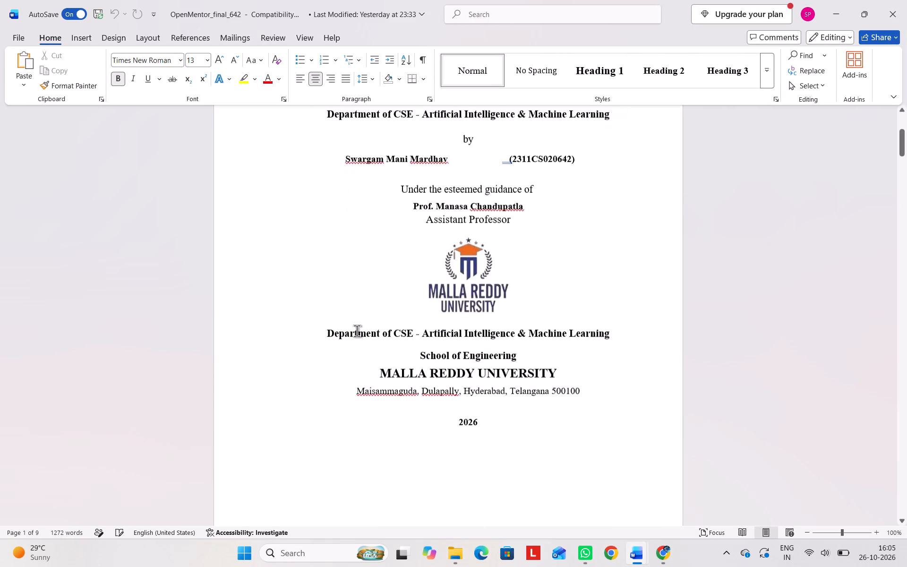
{"action": "scroll", "coordinate": [357, 331], "scroll_direction": "down", "scroll_amount": 7}
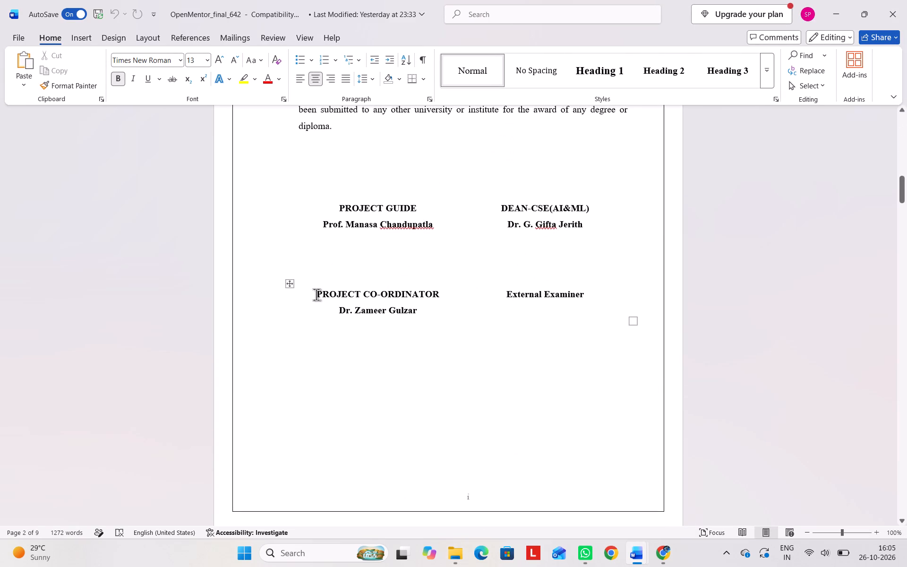
{"action": "left_click_drag", "start_coordinate": [316, 294], "coordinate": [408, 309]}
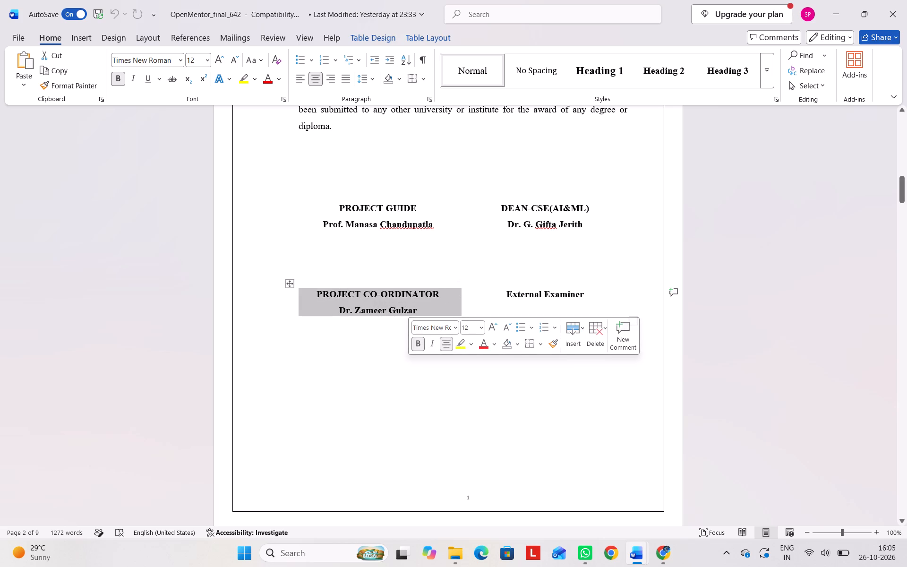
{"action": "key", "text": "ctrl+c"}
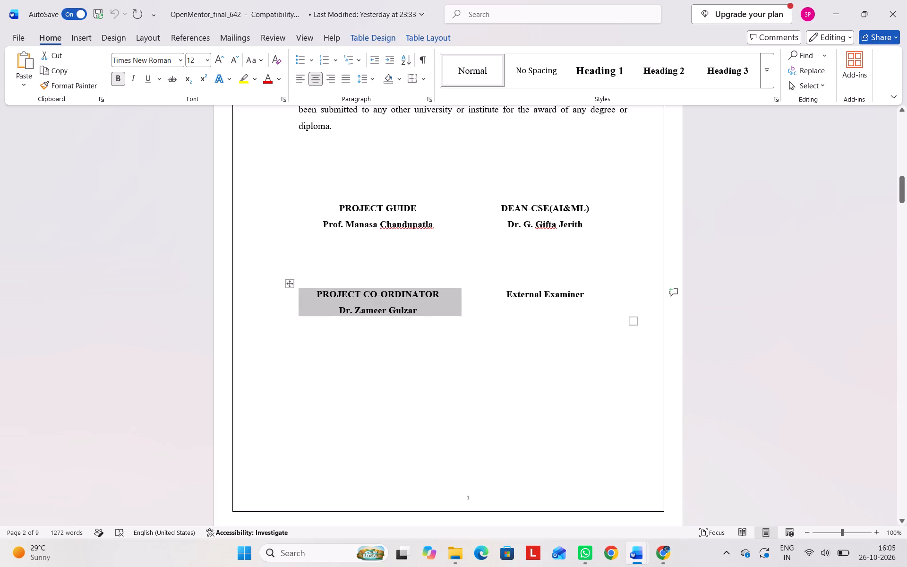
Back in OpenMentor_final_first pages, try to replace Internal Examiner in the signature block with the copied project co-ordinator entry.
{"action": "left_click", "coordinate": [830, 9]}
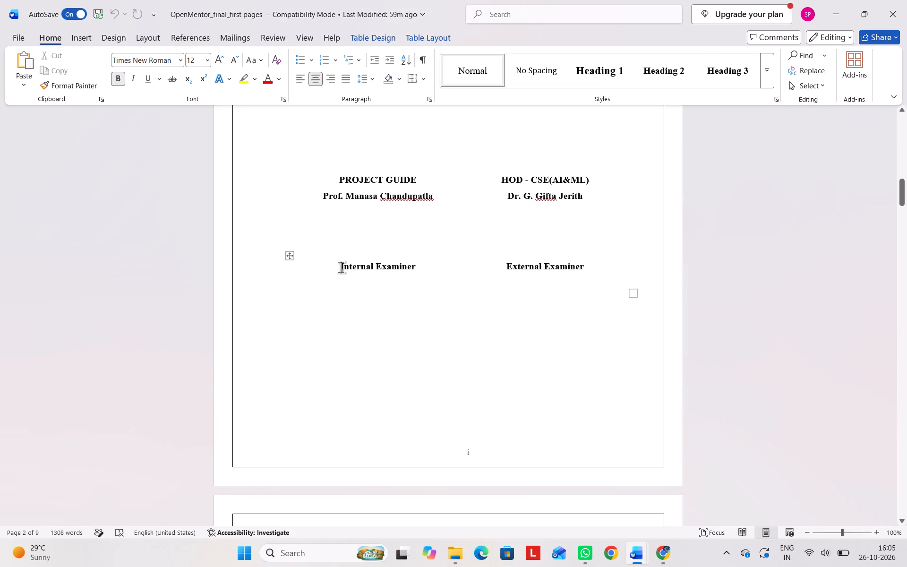
{"action": "left_click_drag", "start_coordinate": [341, 267], "coordinate": [405, 269]}
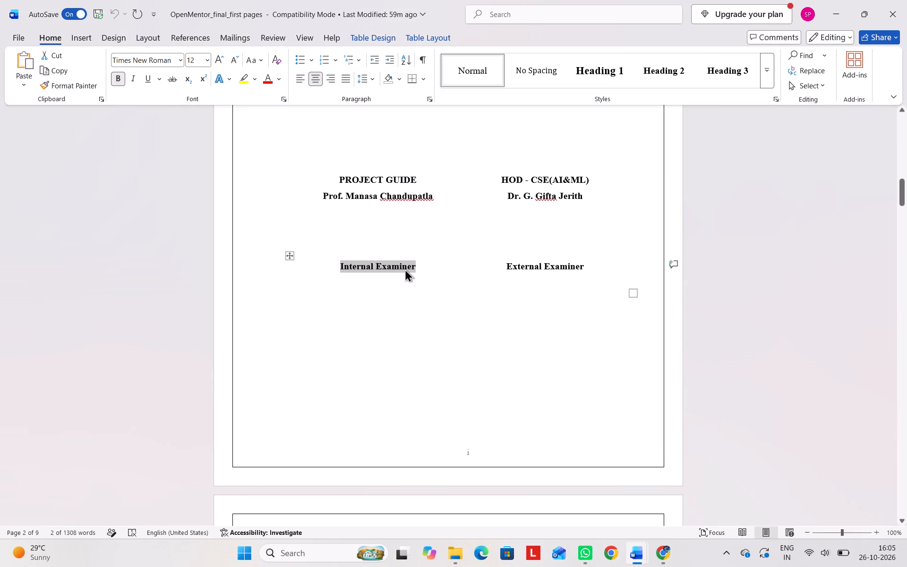
{"action": "key", "text": "ctrl+v"}
{"action": "left_click", "coordinate": [426, 322]}
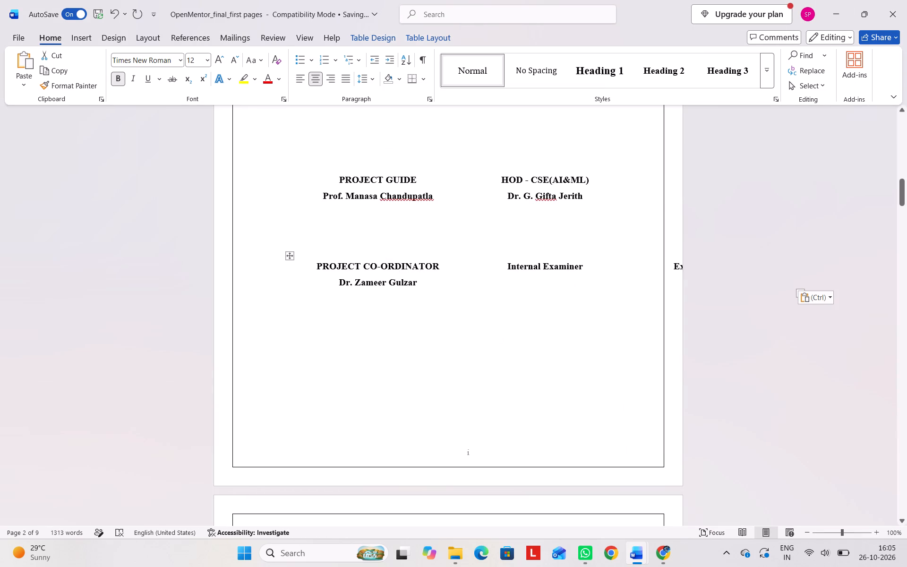
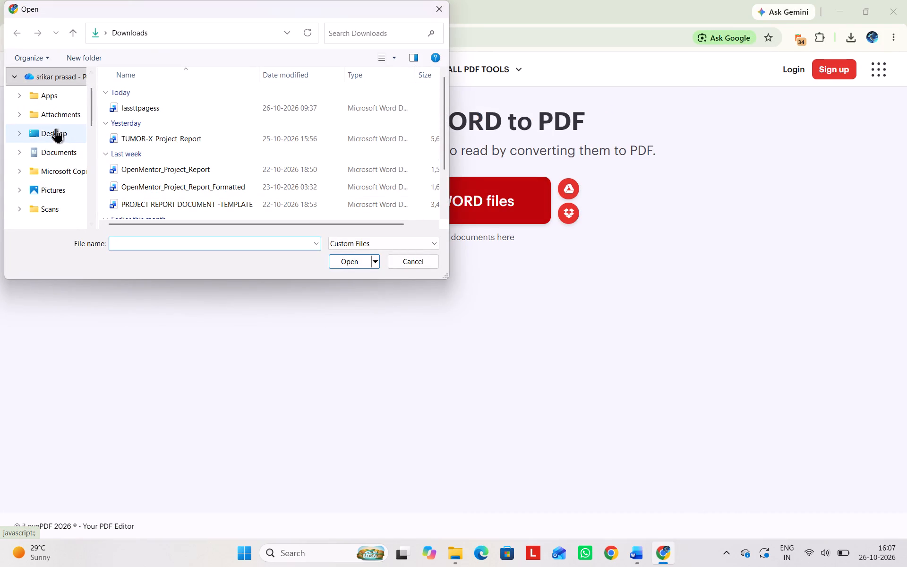
{"action": "left_click_drag", "start_coordinate": [221, 108], "coordinate": [217, 95]}
{"action": "double_click", "coordinate": [217, 95]}
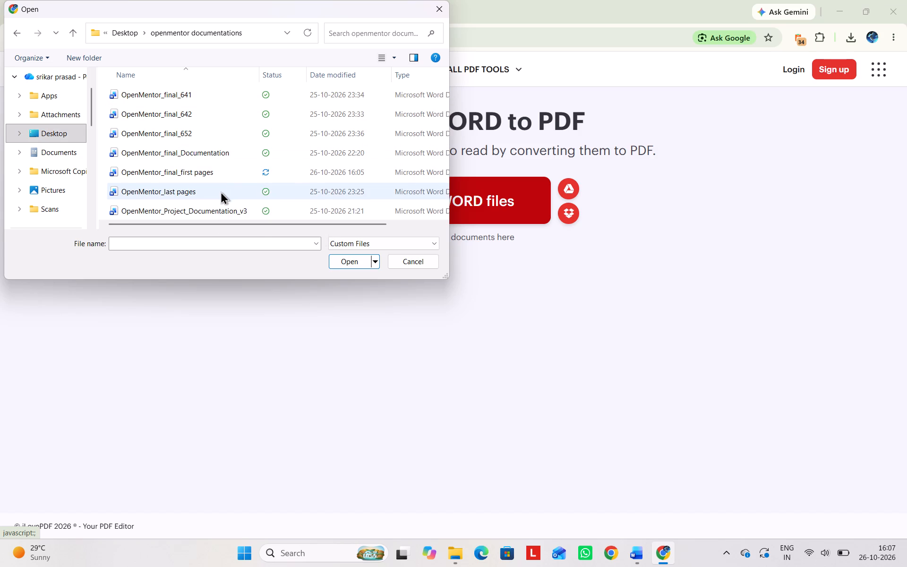
{"action": "double_click", "coordinate": [221, 191]}
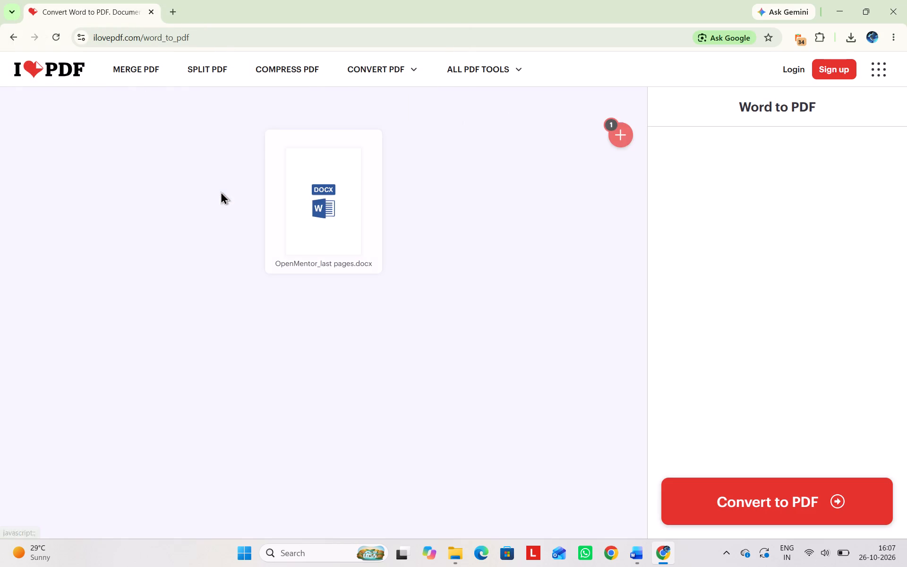
{"action": "left_click", "coordinate": [769, 499]}
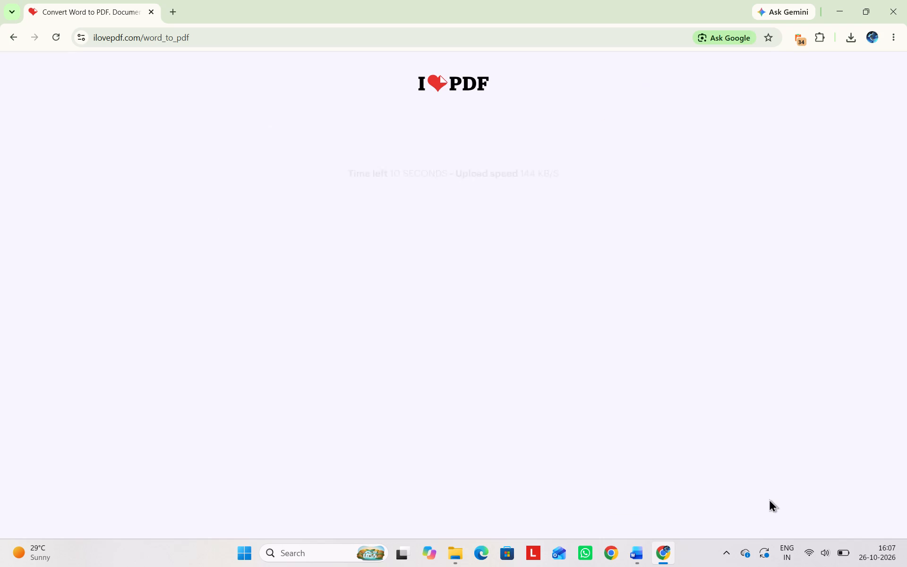
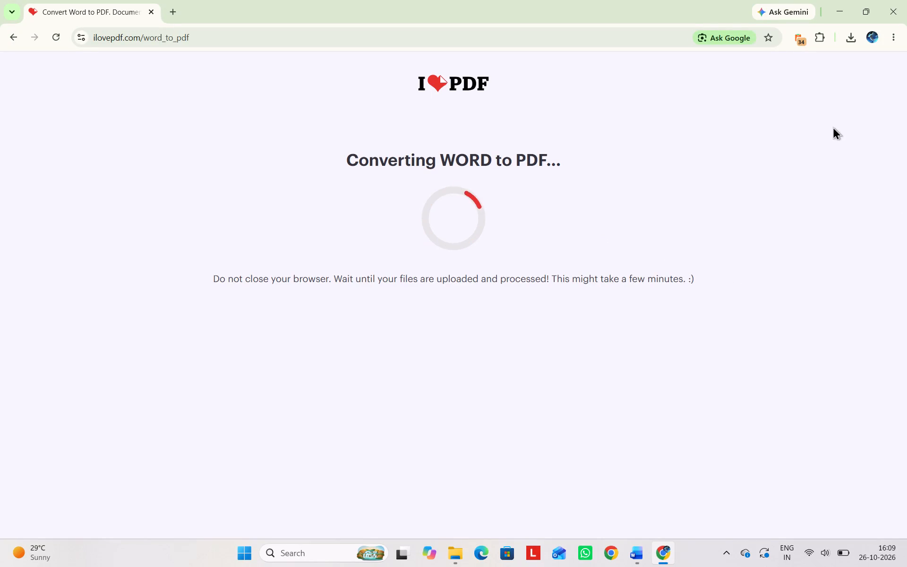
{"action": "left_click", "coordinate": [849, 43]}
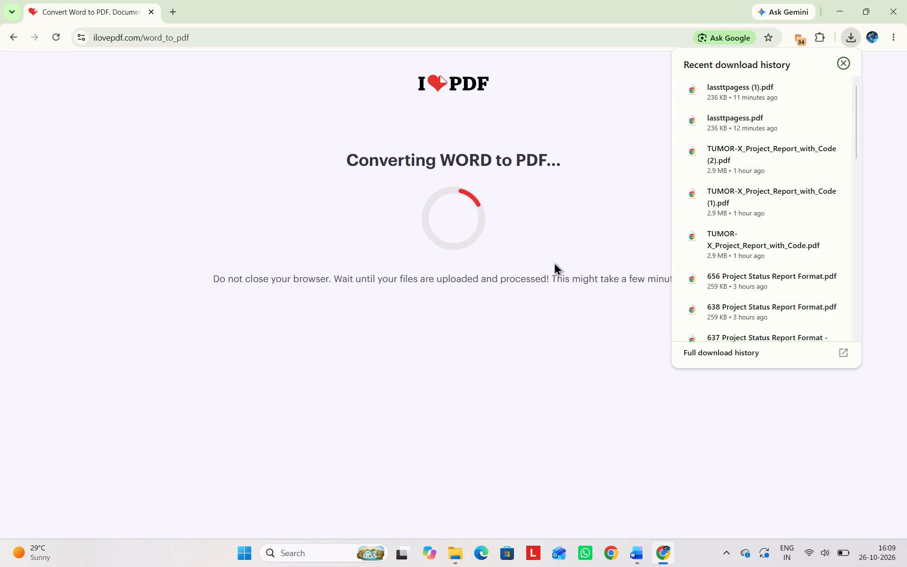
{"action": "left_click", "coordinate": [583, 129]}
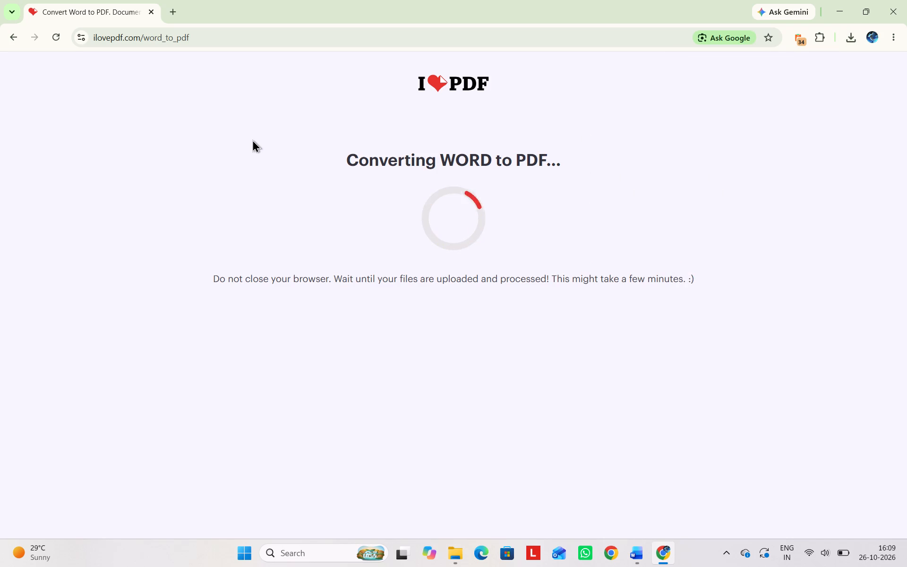
Restart the Word to PDF conversion with OpenMentor_last pages from the openmentor documentations folder and download the converted PDF.
{"action": "key", "text": "ctrl+r"}
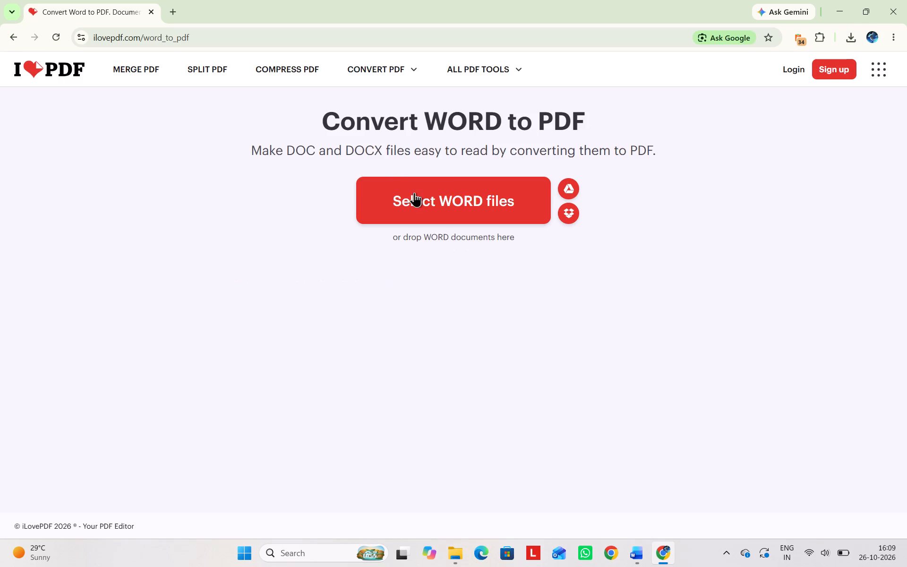
{"action": "left_click", "coordinate": [424, 203]}
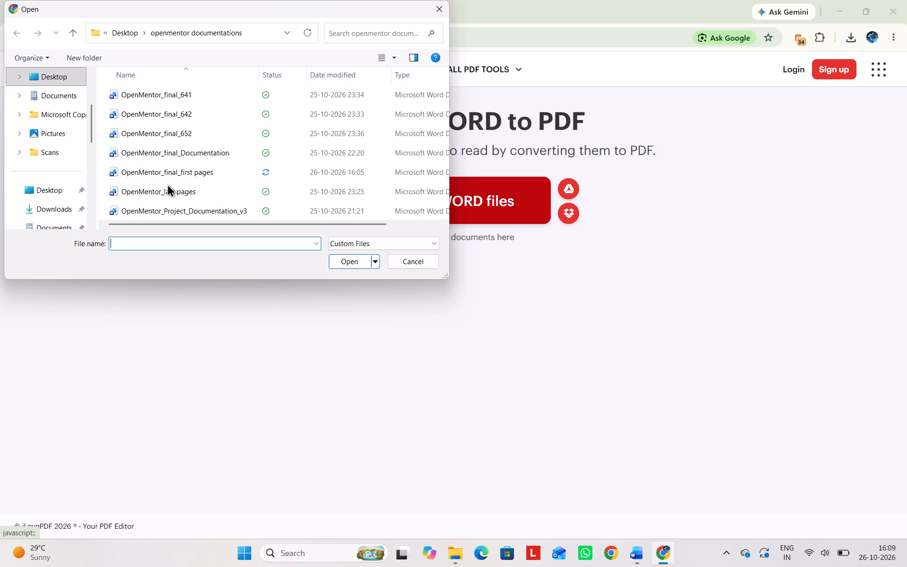
{"action": "left_click", "coordinate": [180, 194]}
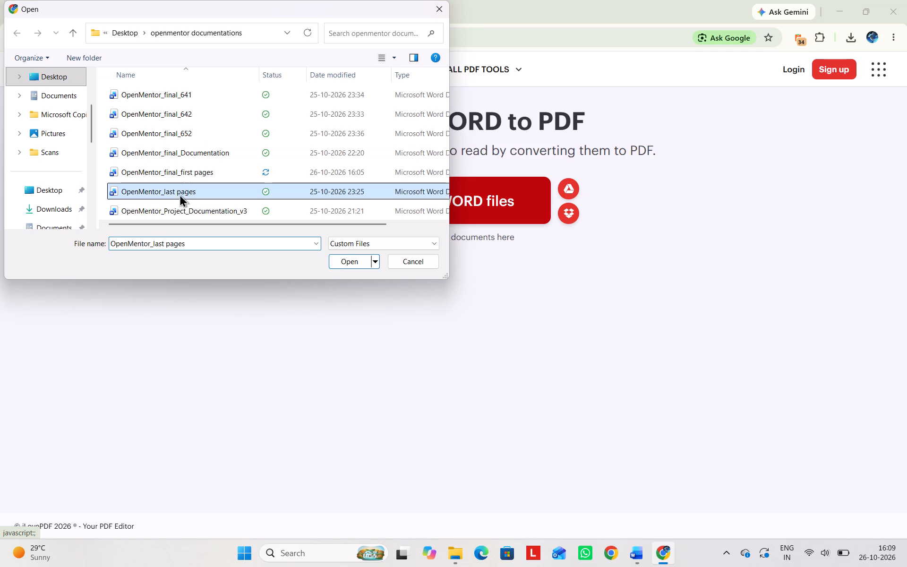
{"action": "left_click", "coordinate": [356, 262]}
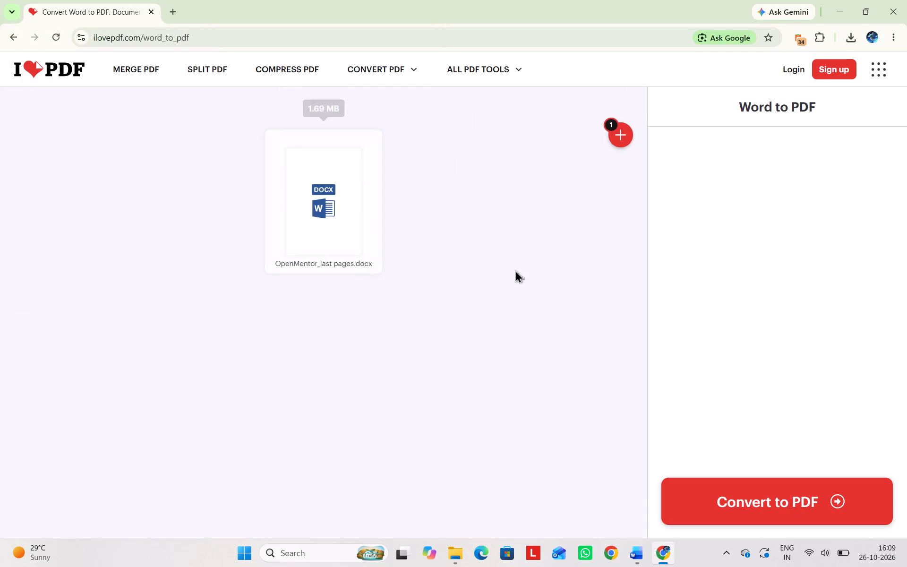
{"action": "left_click", "coordinate": [741, 493]}
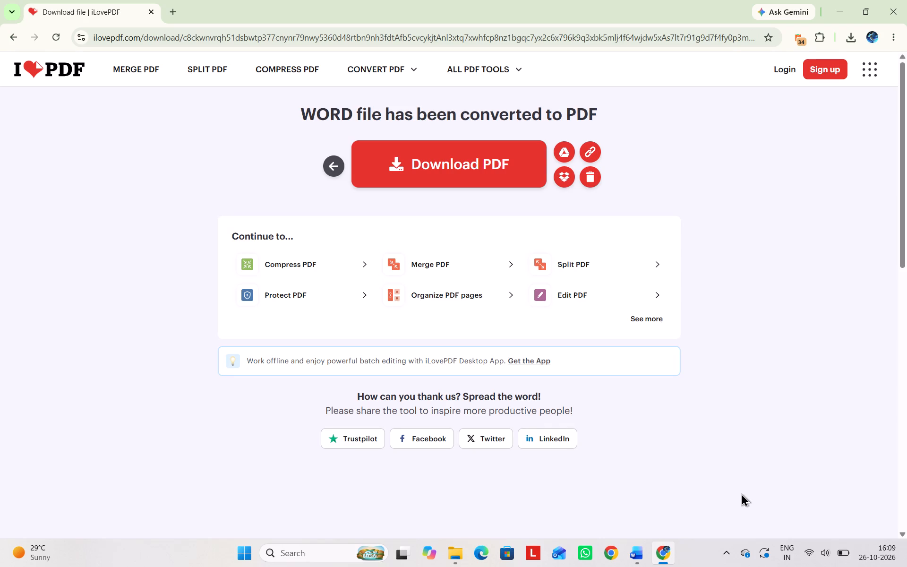
{"action": "left_click", "coordinate": [472, 165]}
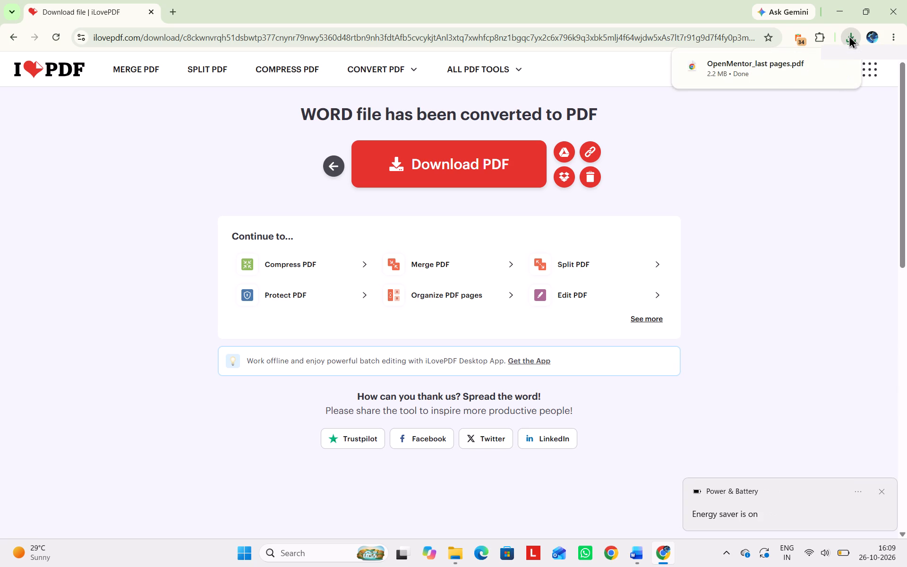
Open the downloaded OpenMentor_last pages PDF and try to save a copy of it from the viewer.
{"action": "left_click", "coordinate": [764, 70]}
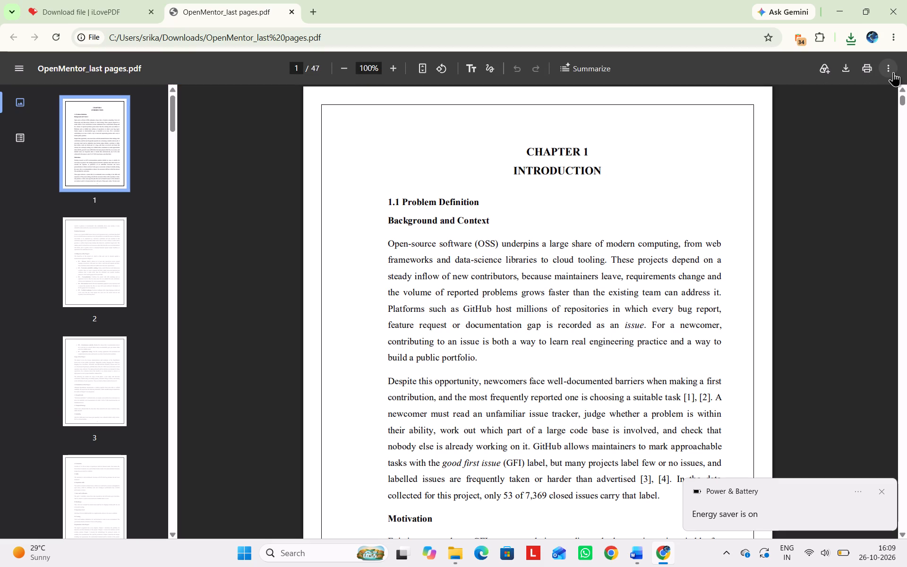
{"action": "left_click", "coordinate": [893, 72]}
{"action": "left_click", "coordinate": [826, 258]}
{"action": "left_click", "coordinate": [847, 67]}
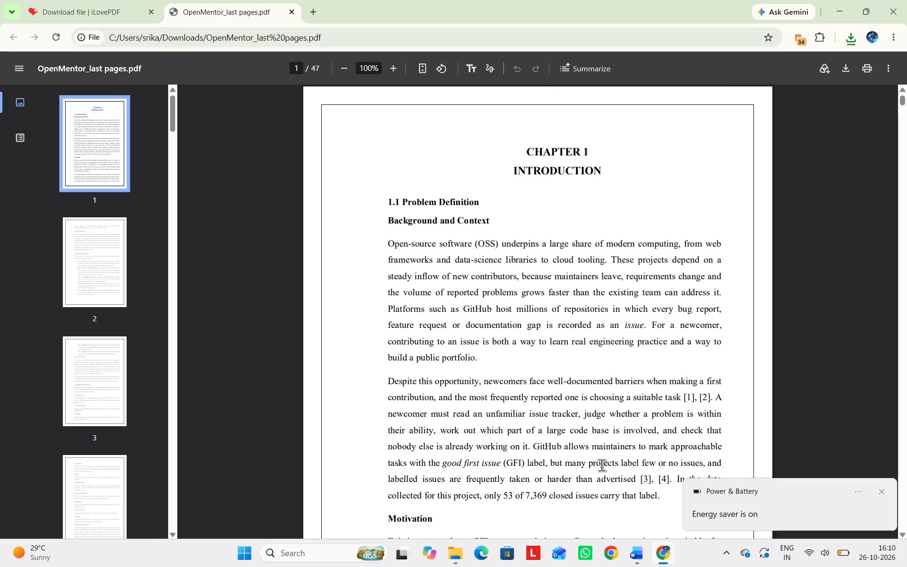
Bring up the openmentor documentations folder in File Explorer and close its window.
{"action": "left_click", "coordinate": [458, 556]}
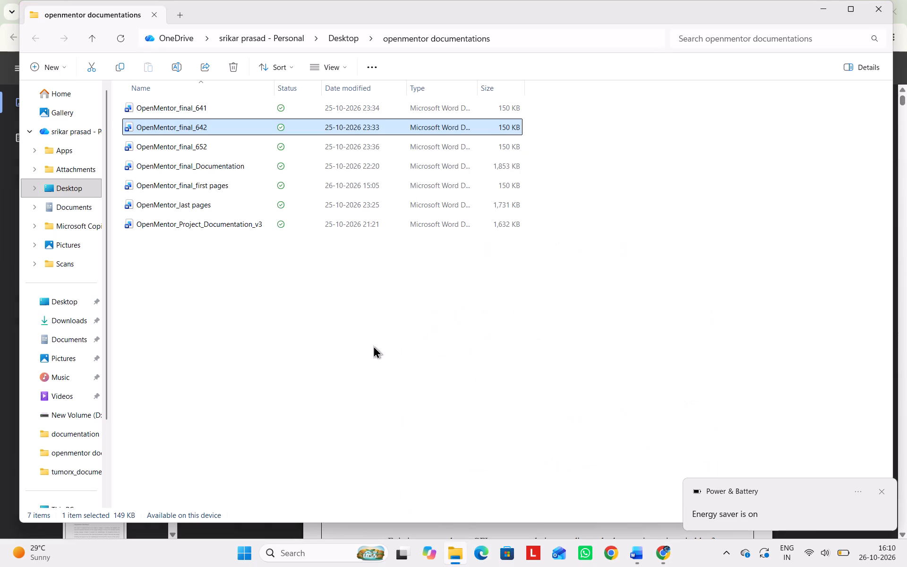
{"action": "left_click", "coordinate": [878, 6]}
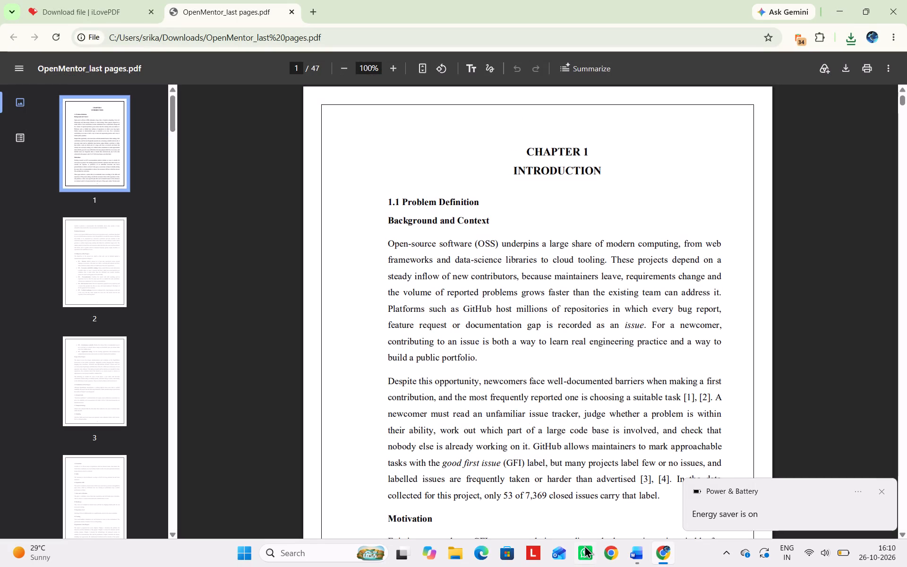
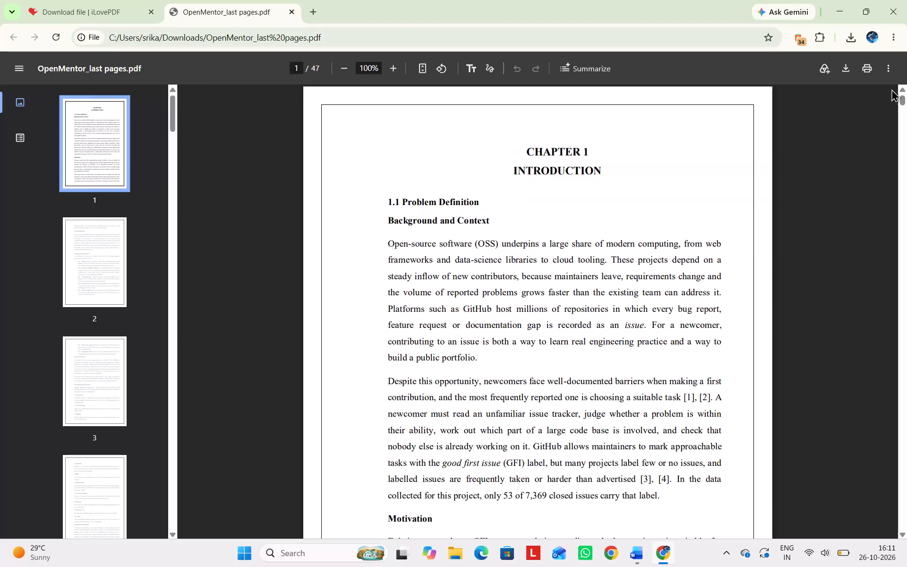
Close the browser window holding the OpenMentor_last pages PDF and the iLovePDF download page.
{"action": "left_click", "coordinate": [887, 7]}
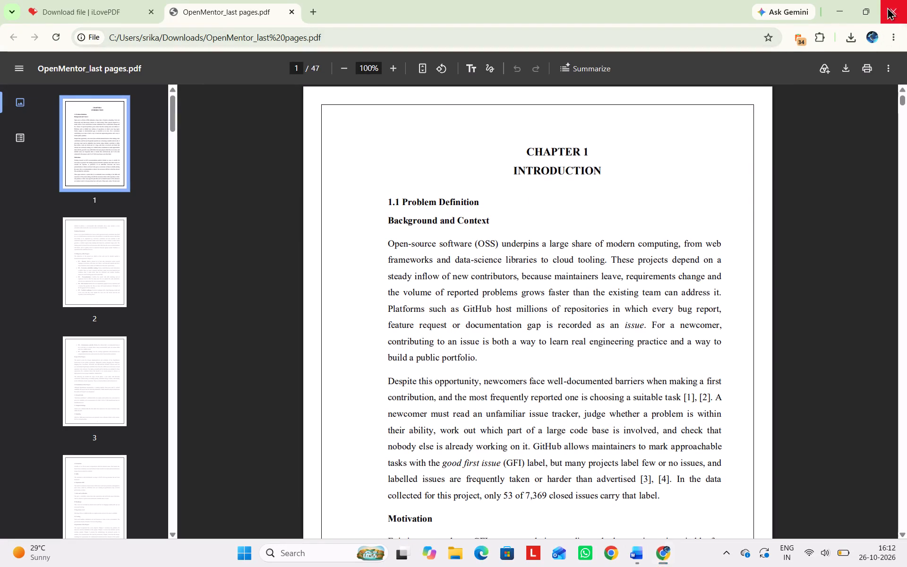
Review the acknowledgement, abstract and table of contents pages in the OpenMentor_final_first pages document.
{"action": "scroll", "coordinate": [500, 378], "scroll_direction": "up", "scroll_amount": 5}
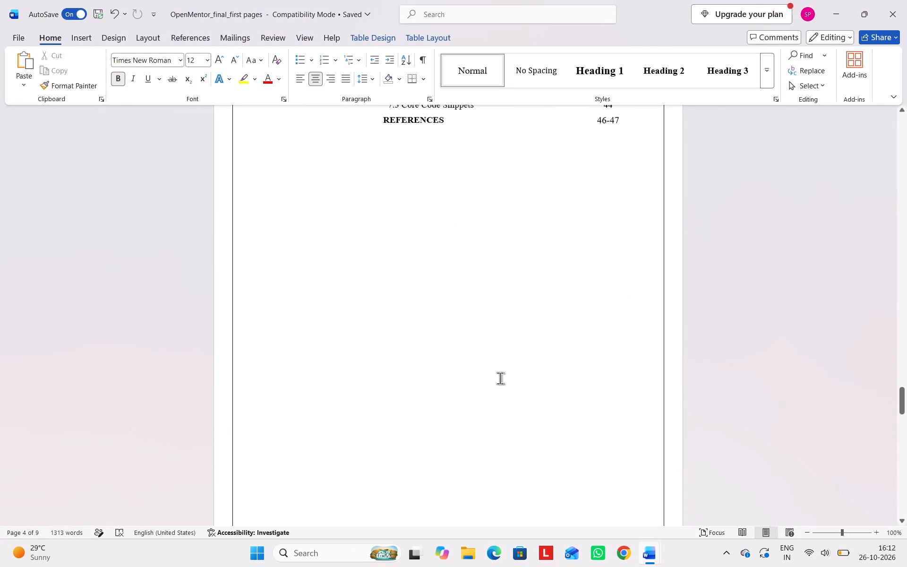
{"action": "scroll", "coordinate": [500, 378], "scroll_direction": "up", "scroll_amount": 9}
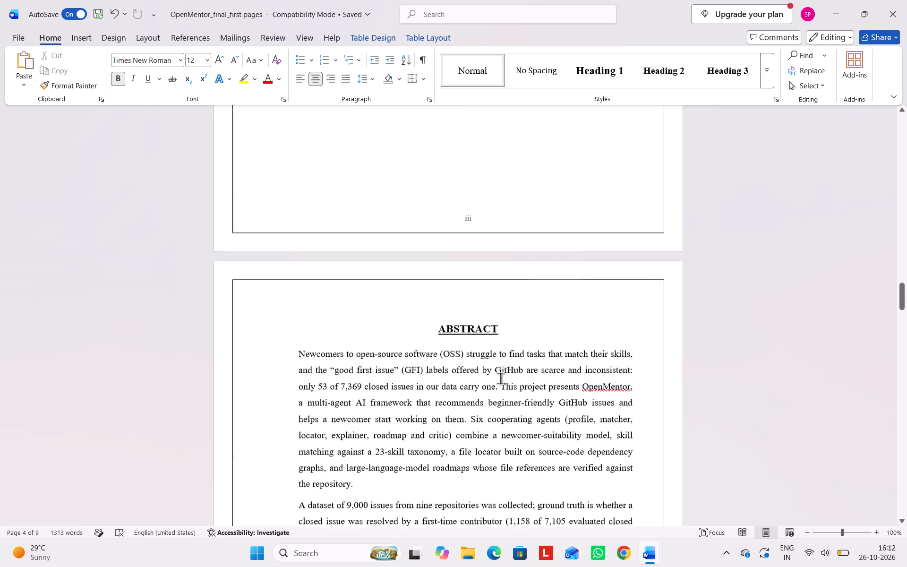
{"action": "scroll", "coordinate": [500, 378], "scroll_direction": "up", "scroll_amount": 7}
{"action": "scroll", "coordinate": [500, 378], "scroll_direction": "down", "scroll_amount": 1}
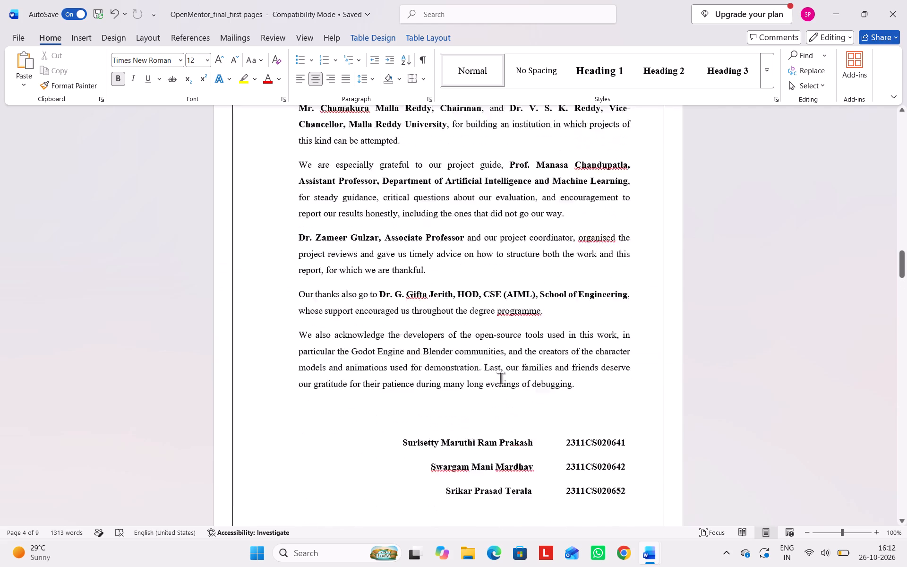
{"action": "scroll", "coordinate": [500, 378], "scroll_direction": "down", "scroll_amount": 6}
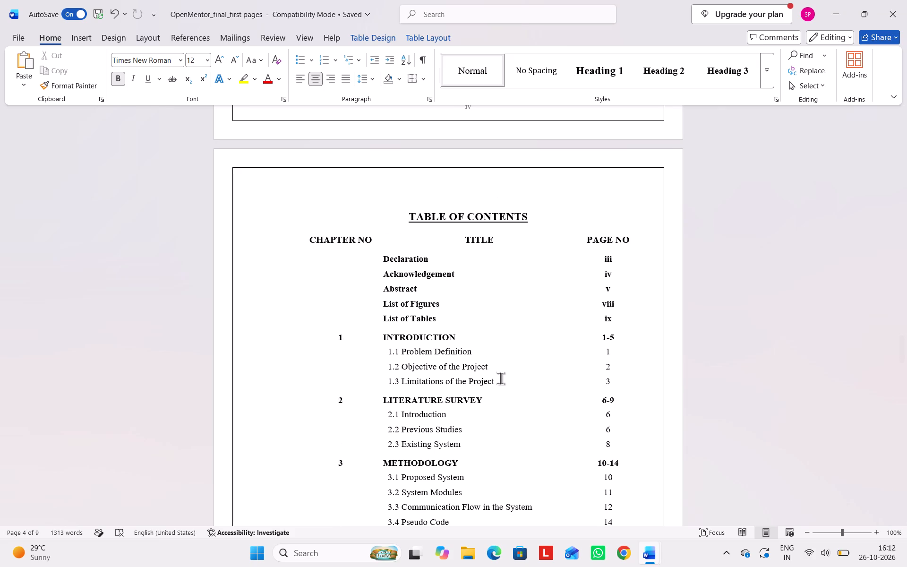
{"action": "scroll", "coordinate": [500, 378], "scroll_direction": "down", "scroll_amount": 1}
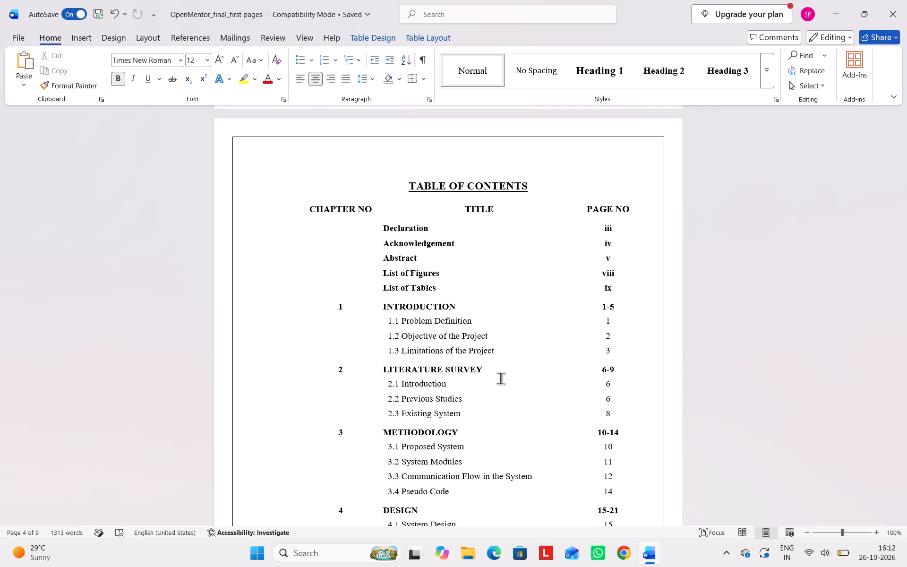
{"action": "scroll", "coordinate": [500, 378], "scroll_direction": "down", "scroll_amount": 1}
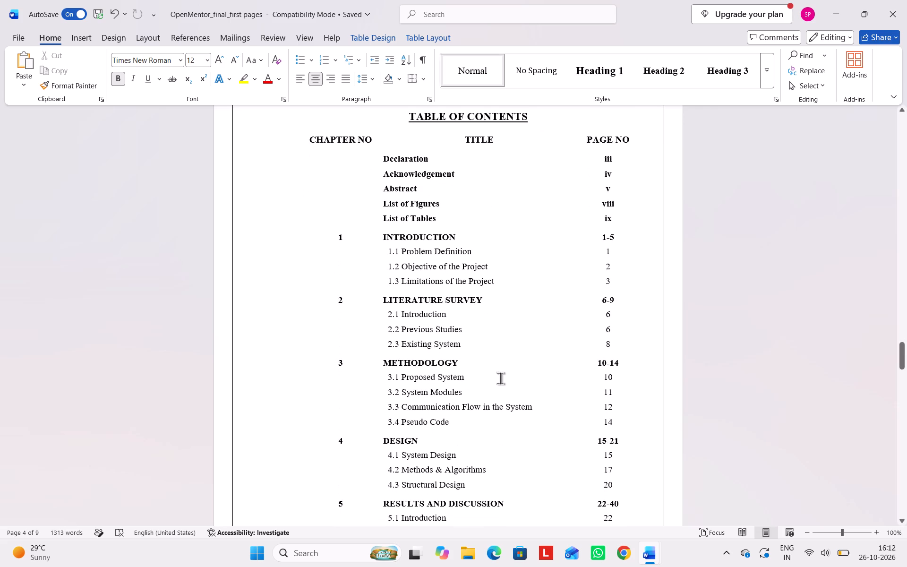
{"action": "scroll", "coordinate": [500, 378], "scroll_direction": "down", "scroll_amount": 1}
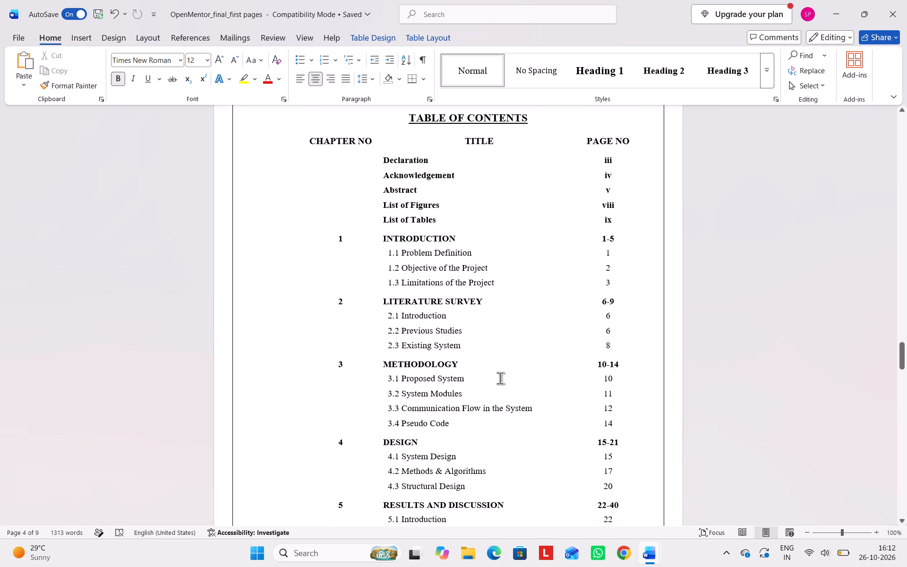
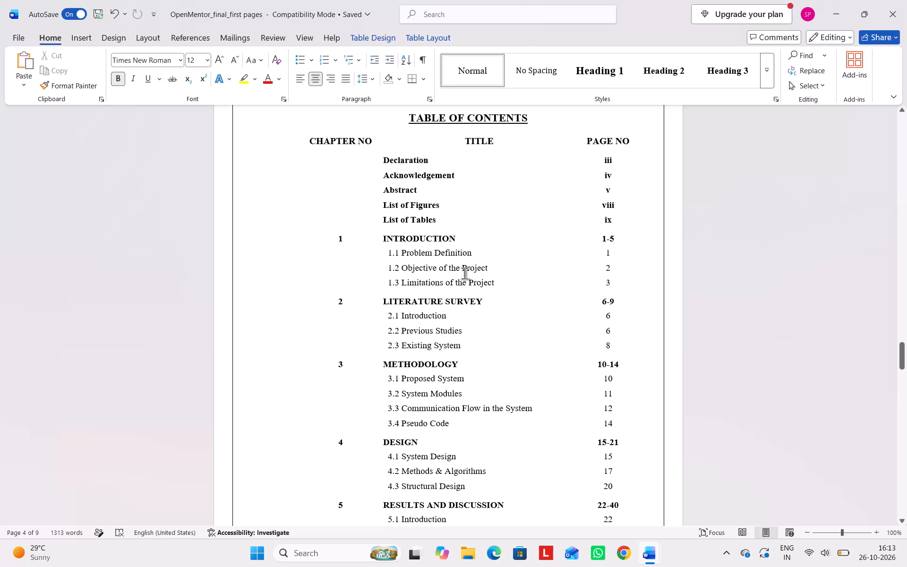
Check the chapter titles and page numbers in the table of contents, list of figures and list of tables.
{"action": "scroll", "coordinate": [464, 273], "scroll_direction": "down", "scroll_amount": 1}
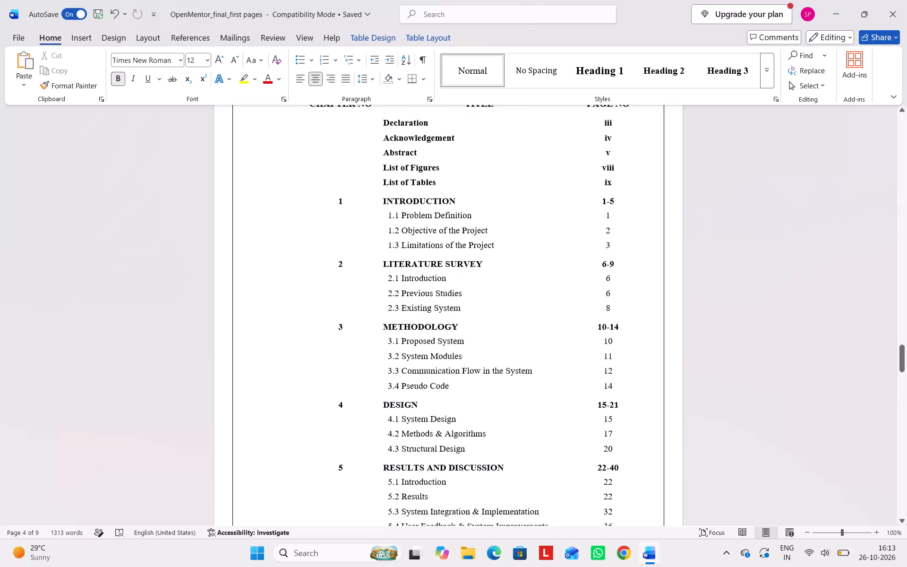
{"action": "scroll", "coordinate": [464, 273], "scroll_direction": "down", "scroll_amount": 1}
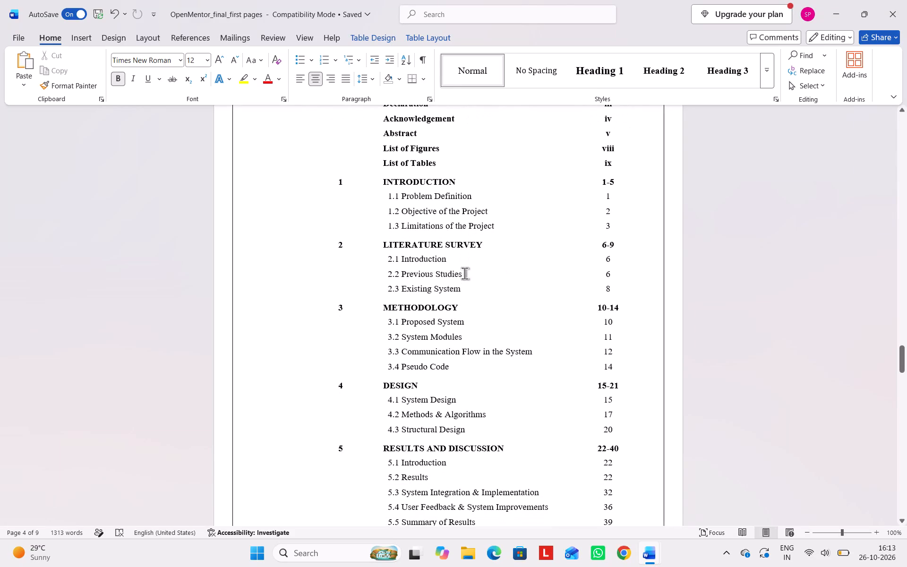
{"action": "scroll", "coordinate": [464, 273], "scroll_direction": "down", "scroll_amount": 1}
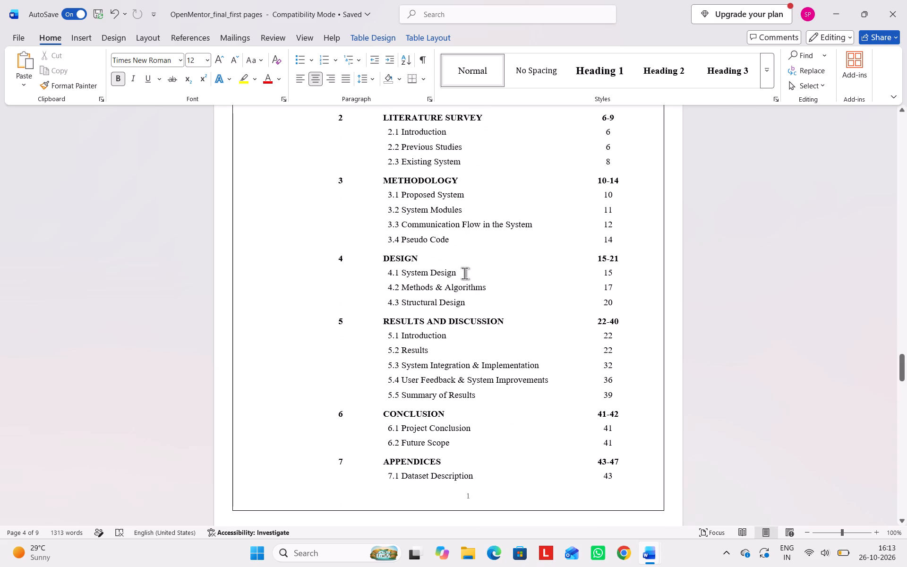
{"action": "scroll", "coordinate": [464, 273], "scroll_direction": "down", "scroll_amount": 1}
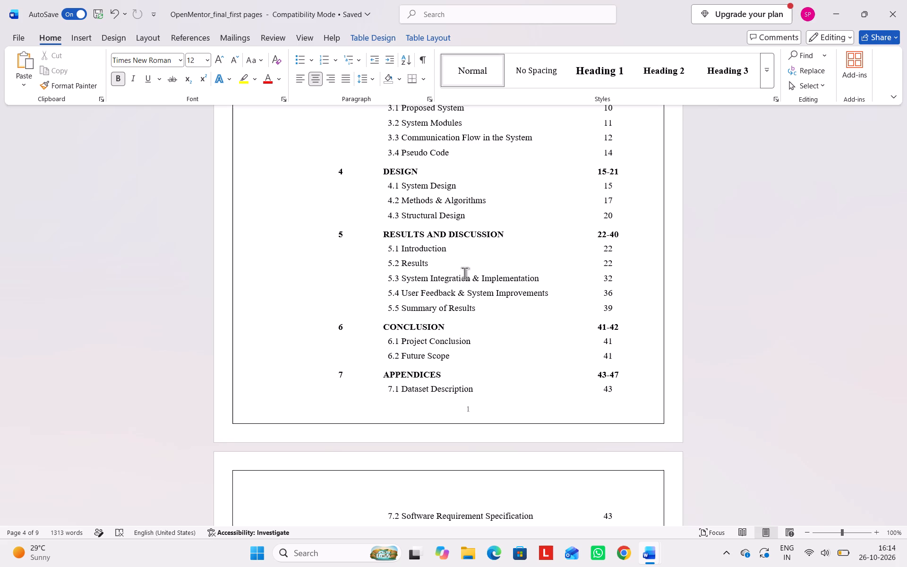
{"action": "scroll", "coordinate": [464, 273], "scroll_direction": "up", "scroll_amount": 1}
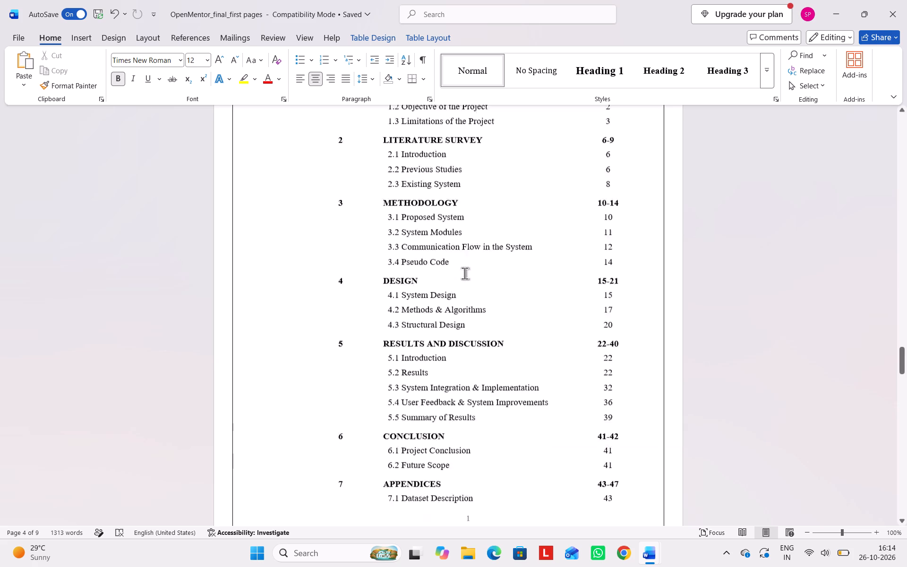
{"action": "scroll", "coordinate": [464, 273], "scroll_direction": "up", "scroll_amount": 1}
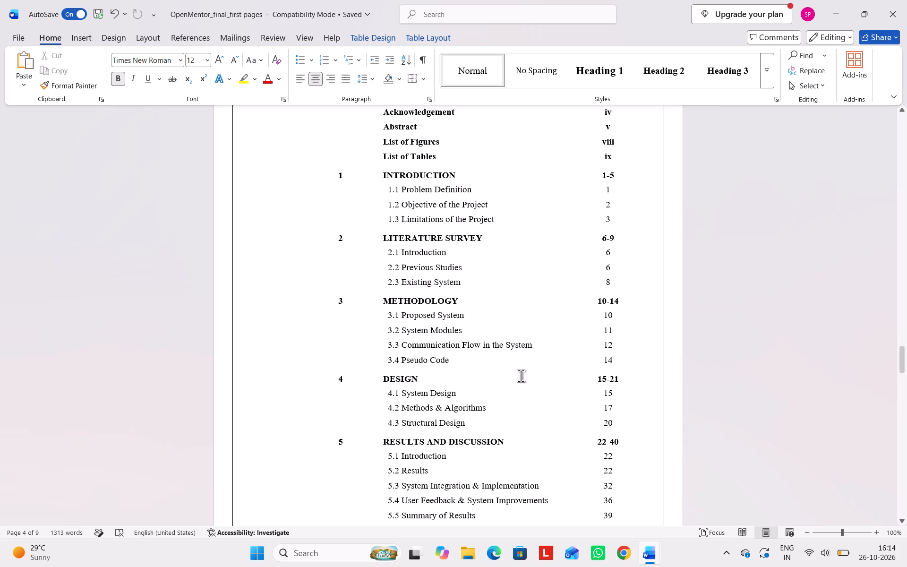
{"action": "scroll", "coordinate": [521, 376], "scroll_direction": "down", "scroll_amount": 2}
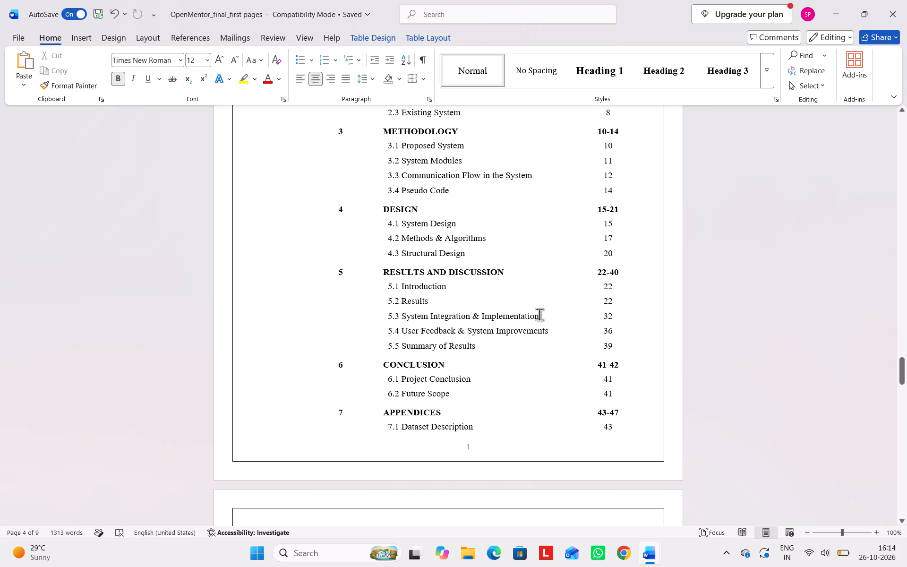
{"action": "scroll", "coordinate": [611, 337], "scroll_direction": "down", "scroll_amount": 1}
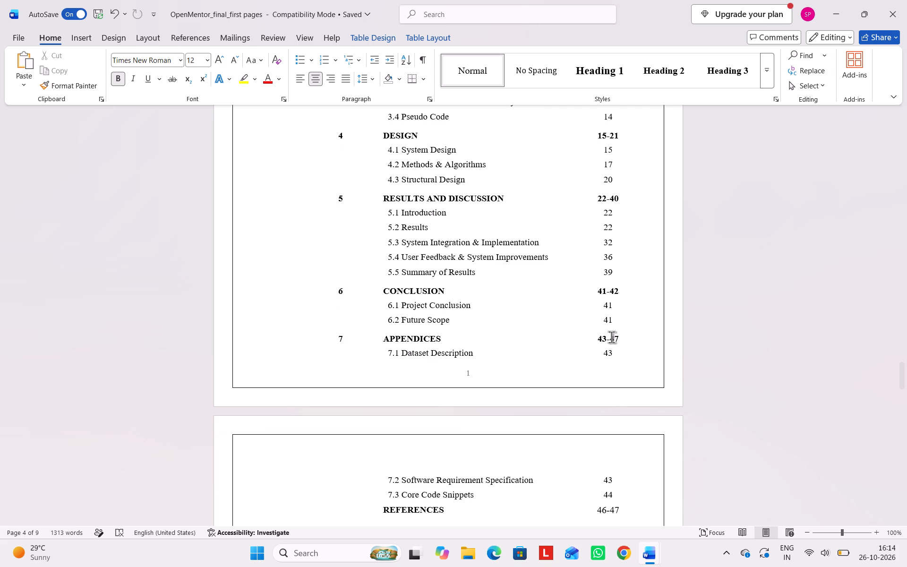
{"action": "scroll", "coordinate": [549, 309], "scroll_direction": "down", "scroll_amount": 5}
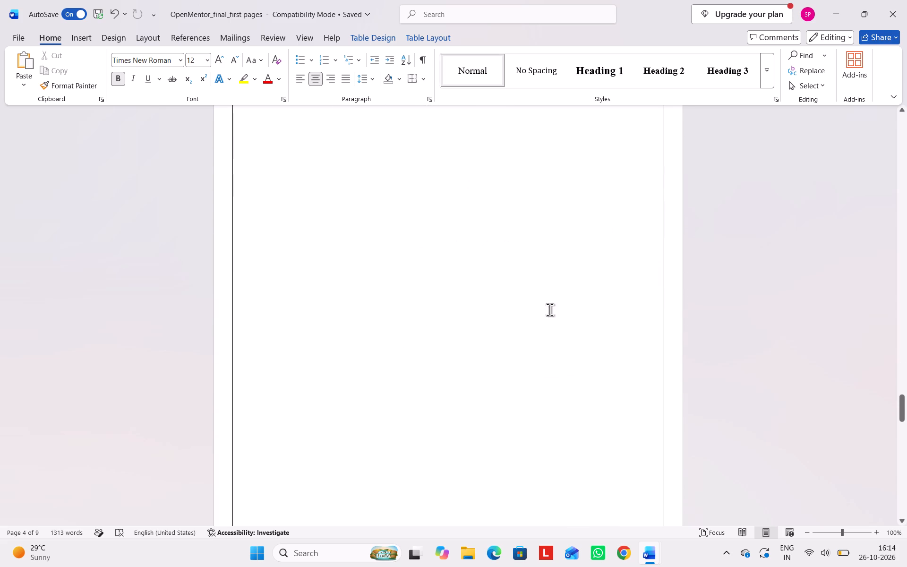
{"action": "scroll", "coordinate": [549, 309], "scroll_direction": "down", "scroll_amount": 2}
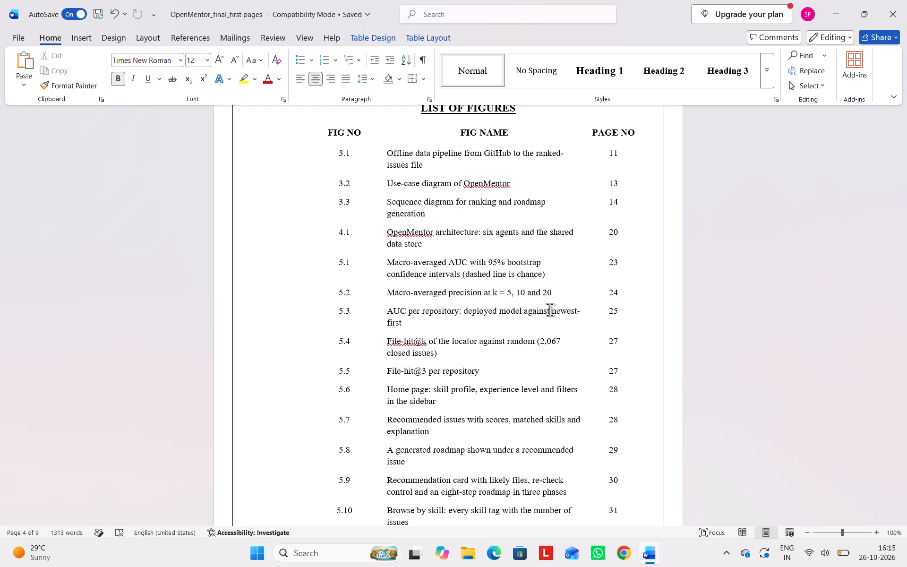
{"action": "scroll", "coordinate": [549, 309], "scroll_direction": "down", "scroll_amount": 1}
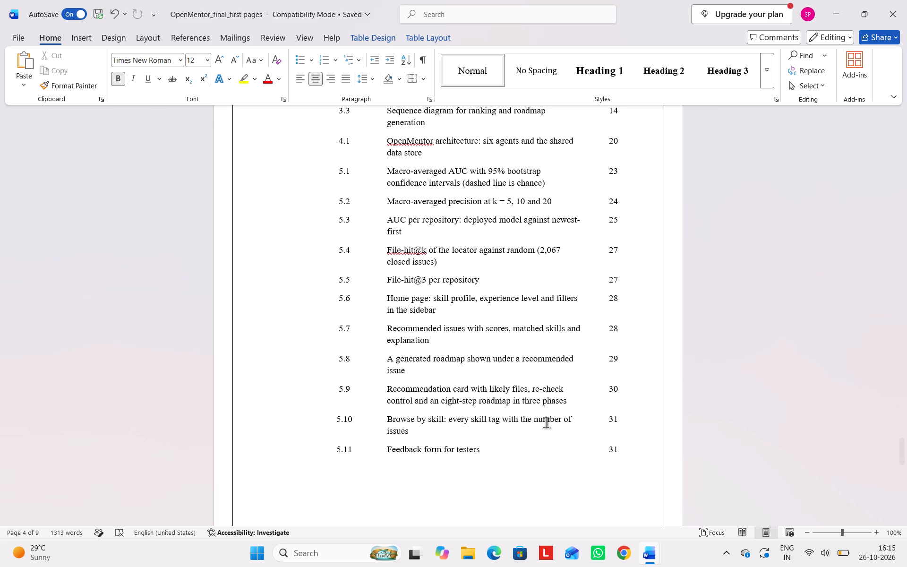
{"action": "scroll", "coordinate": [546, 422], "scroll_direction": "down", "scroll_amount": 4}
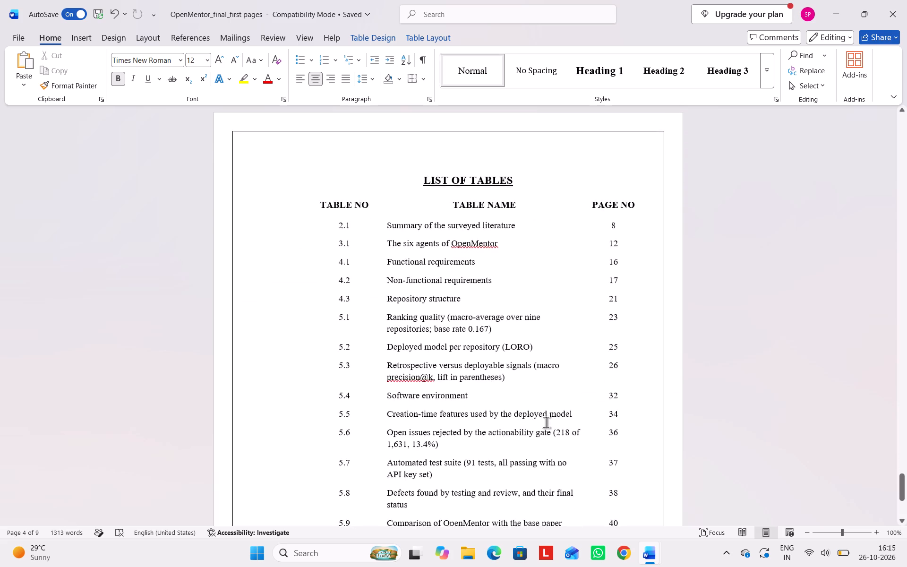
{"action": "scroll", "coordinate": [546, 422], "scroll_direction": "down", "scroll_amount": 2}
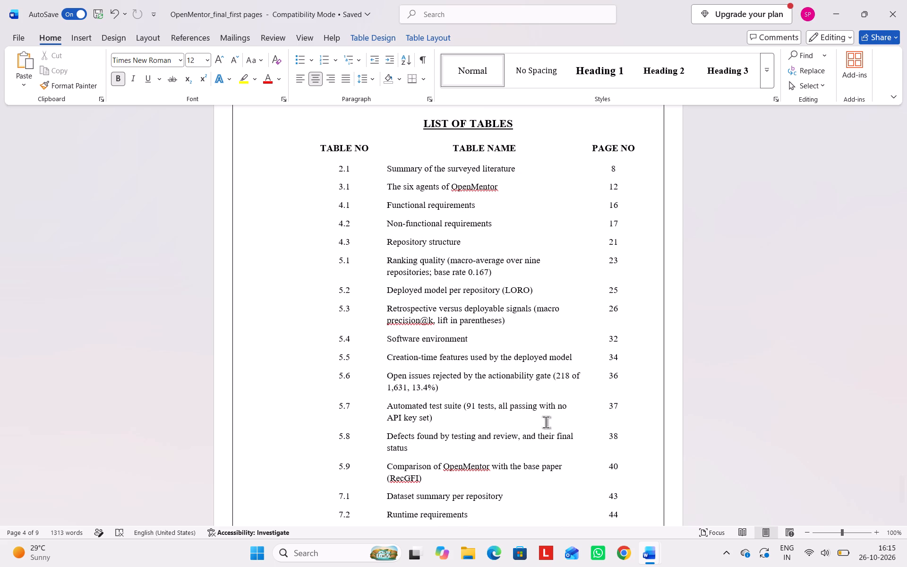
{"action": "scroll", "coordinate": [546, 422], "scroll_direction": "down", "scroll_amount": 9}
On the certificate page, expand "HOD" in the "HOD - CSE(AI&ML)" signature heading to "HEAD OF DEPARTMENT".
{"action": "scroll", "coordinate": [546, 422], "scroll_direction": "up", "scroll_amount": 20}
{"action": "scroll", "coordinate": [546, 422], "scroll_direction": "up", "scroll_amount": 3}
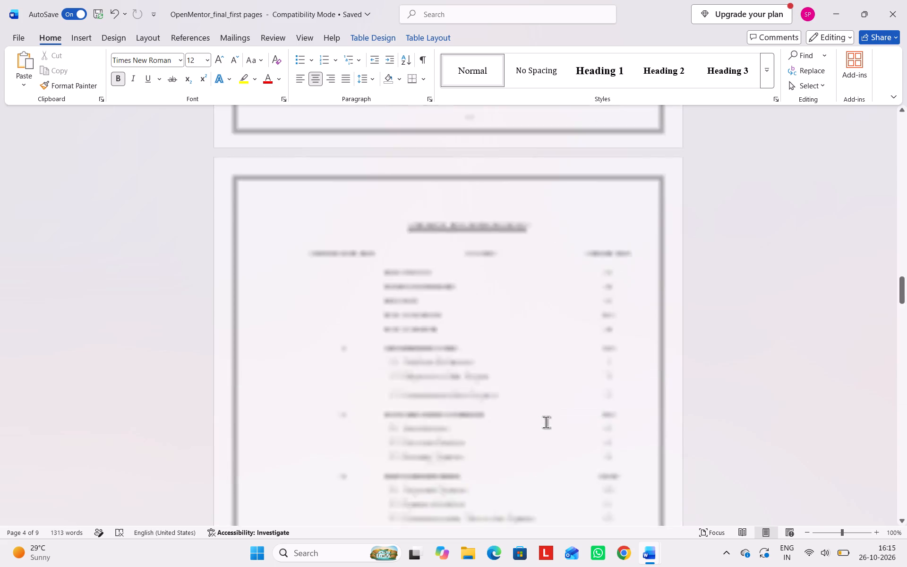
{"action": "scroll", "coordinate": [546, 422], "scroll_direction": "up", "scroll_amount": 12}
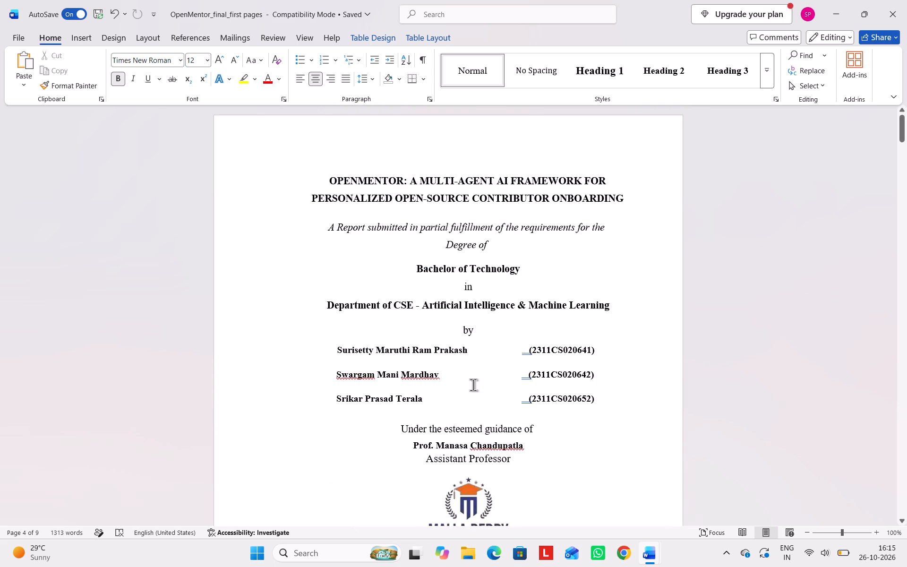
{"action": "scroll", "coordinate": [473, 385], "scroll_direction": "down", "scroll_amount": 7}
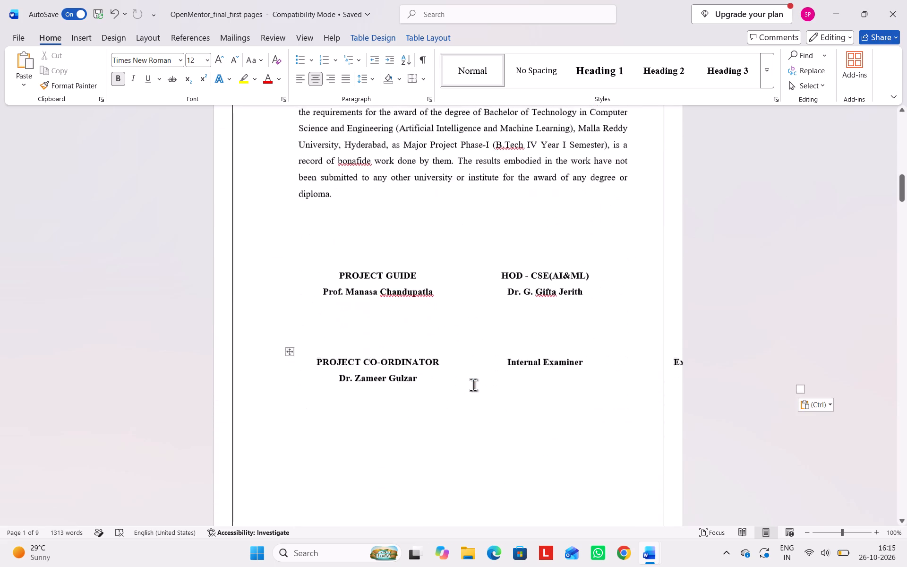
{"action": "scroll", "coordinate": [473, 385], "scroll_direction": "down", "scroll_amount": 3}
{"action": "scroll", "coordinate": [473, 385], "scroll_direction": "up", "scroll_amount": 2}
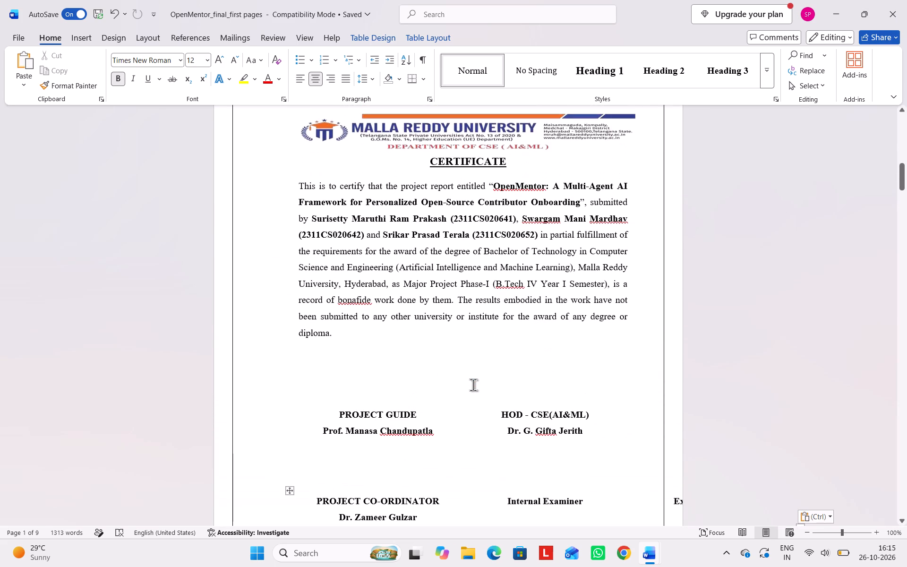
{"action": "scroll", "coordinate": [562, 421], "scroll_direction": "down", "scroll_amount": 1}
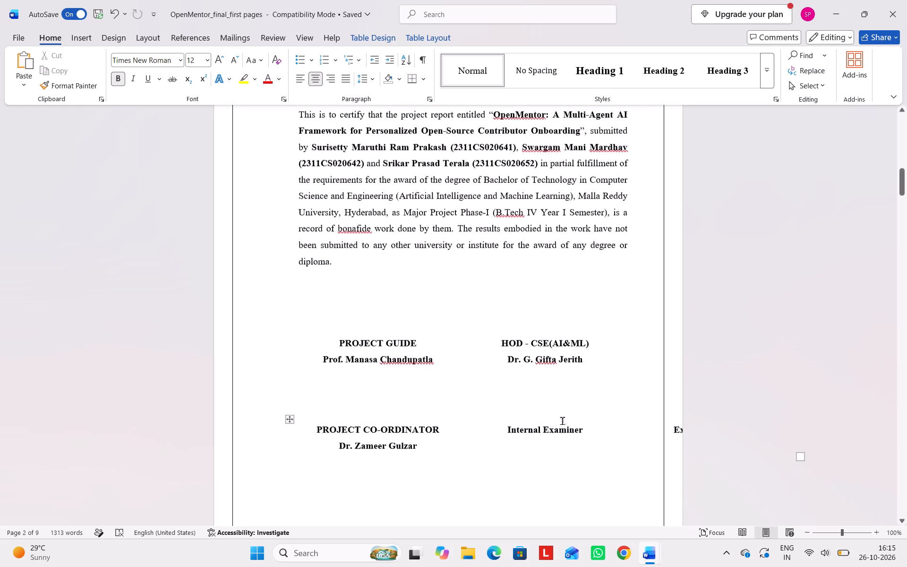
{"action": "scroll", "coordinate": [562, 421], "scroll_direction": "down", "scroll_amount": 1}
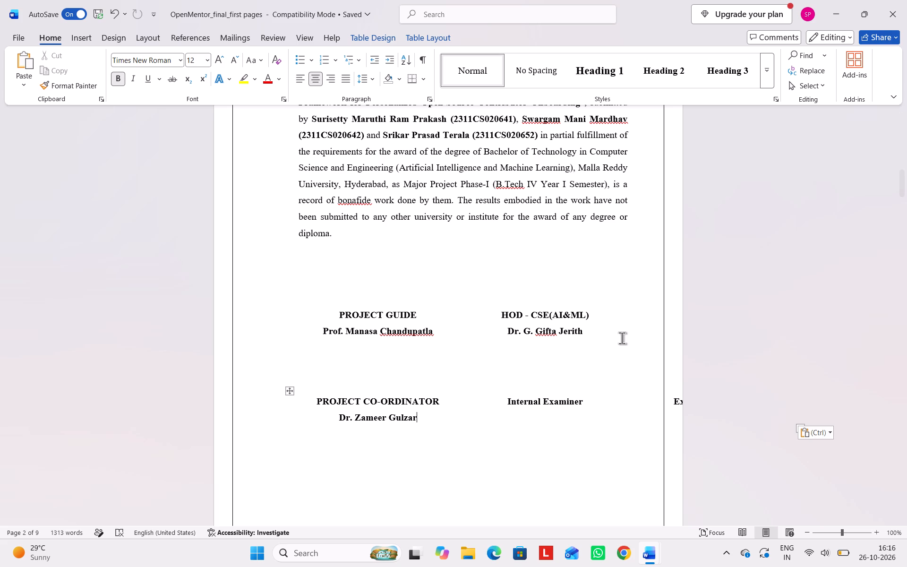
{"action": "left_click", "coordinate": [526, 316]}
{"action": "key", "text": "Left"}
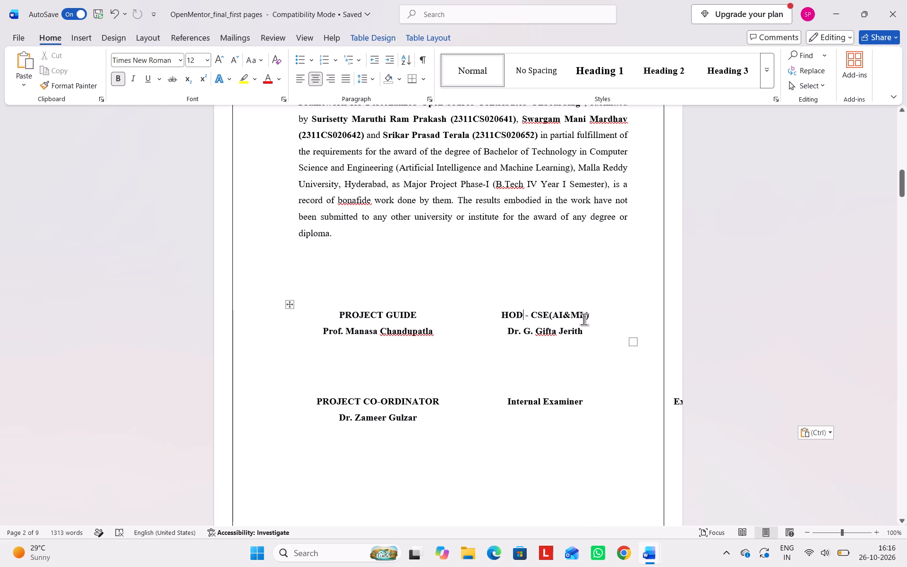
{"action": "key", "text": "Left"}
{"action": "key", "text": "Left"}
{"action": "type", "text": "EAD"}
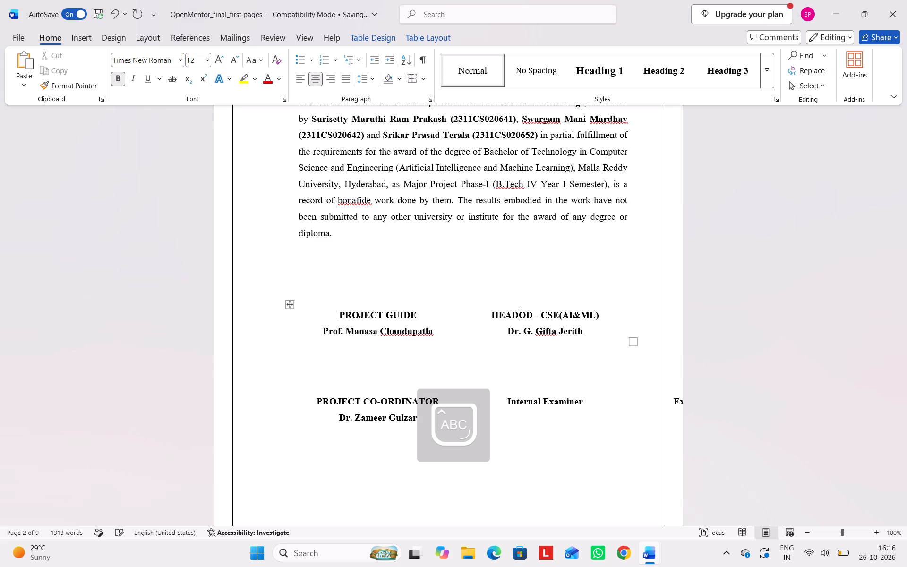
{"action": "key", "text": "space"}
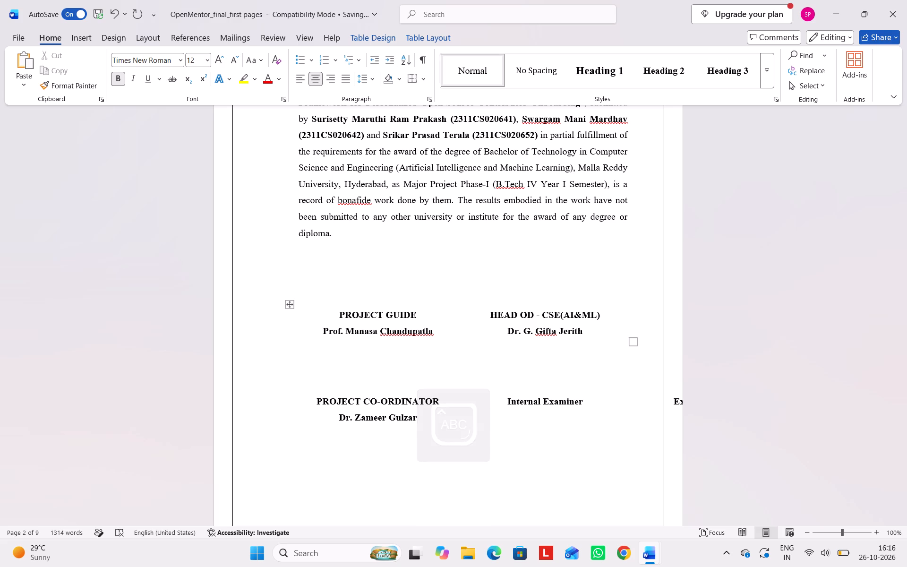
{"action": "key", "text": "Right"}
{"action": "type", "text": "F"}
{"action": "key", "text": "space"}
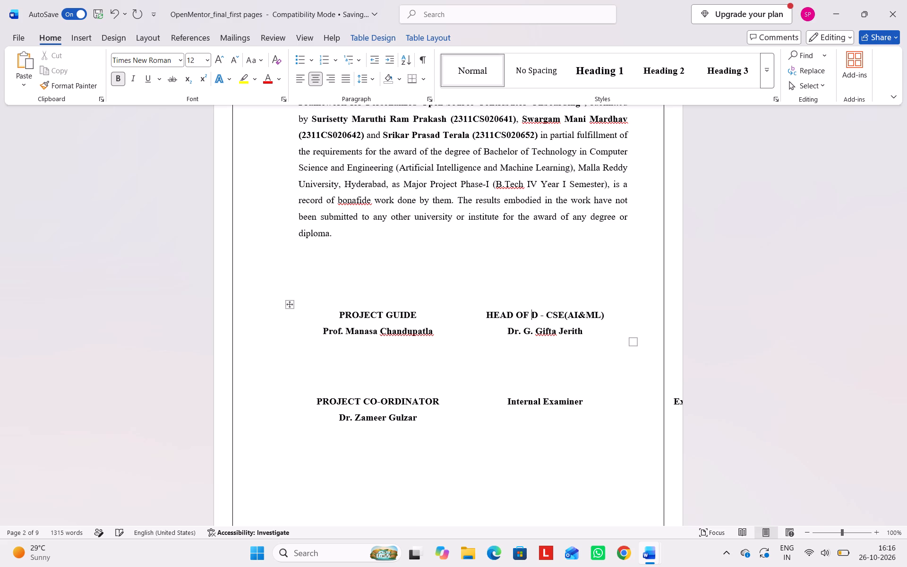
{"action": "key", "text": "Right"}
{"action": "key", "text": "e"}
{"action": "type", "text": "PAR"}
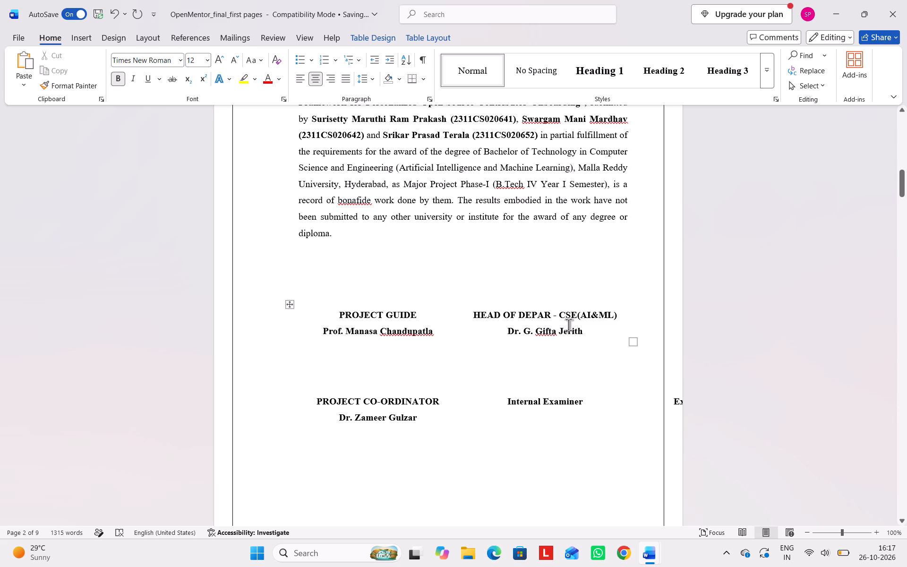
{"action": "type", "text": "TMENT"}
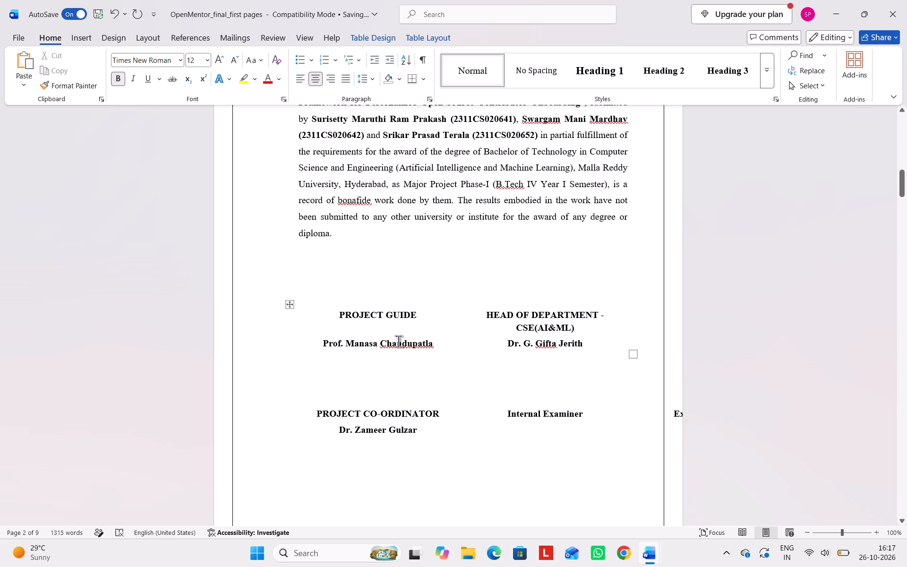
Remove the hyphen after "HEAD OF DEPARTMENT" in the certificate's signature heading.
{"action": "left_click", "coordinate": [390, 332]}
{"action": "left_click", "coordinate": [608, 314]}
{"action": "key", "text": "BackSpace"}
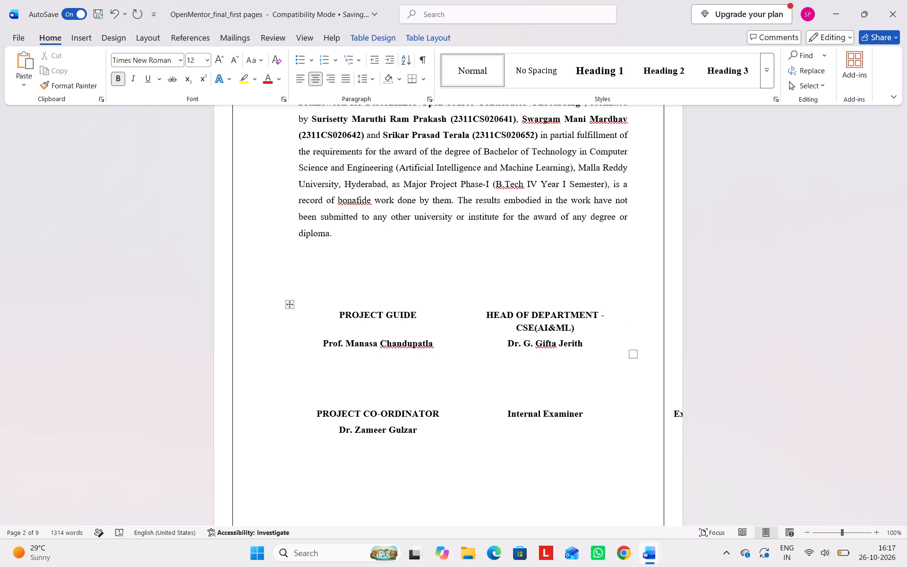
{"action": "key", "text": "BackSpace"}
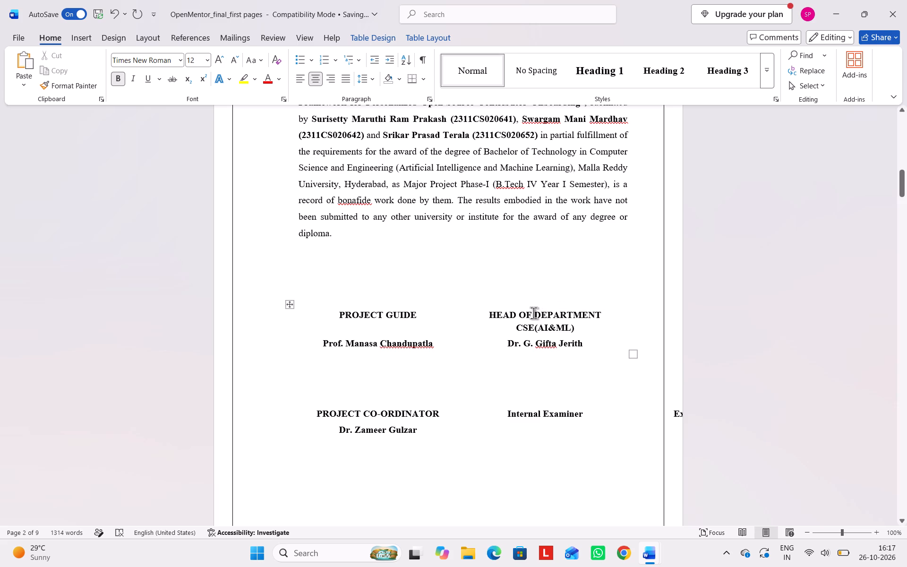
Insert "THE" before "DEPARTMENT" so the signature heading reads "HEAD OF THE DEPARTMENT CSE(AI&ML)".
{"action": "left_click", "coordinate": [533, 313]}
{"action": "type", "text": "THE"}
{"action": "key", "text": "space"}
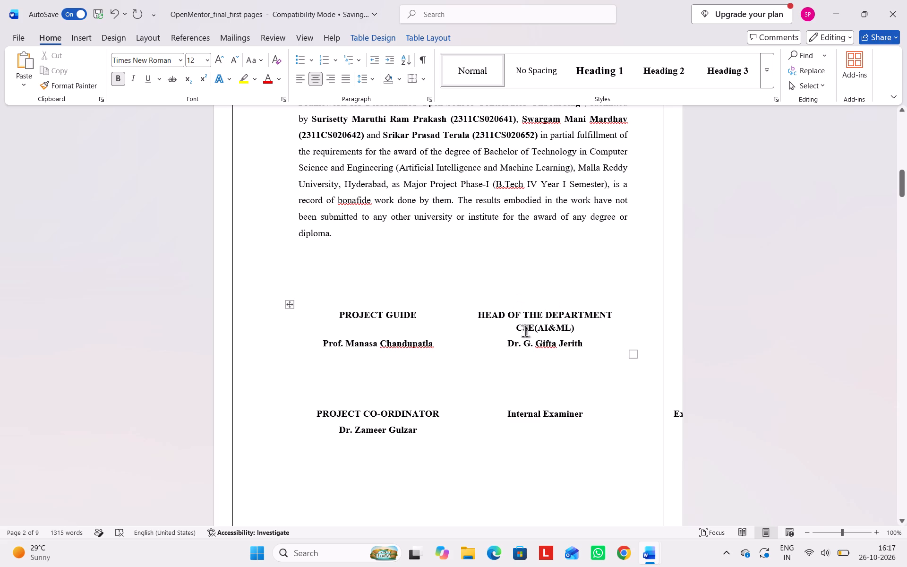
Move "CSE(AI&ML)" from the certificate's head-of-department heading to a new line below that signatory's name, and save the document.
{"action": "left_click_drag", "start_coordinate": [516, 327], "coordinate": [565, 331]}
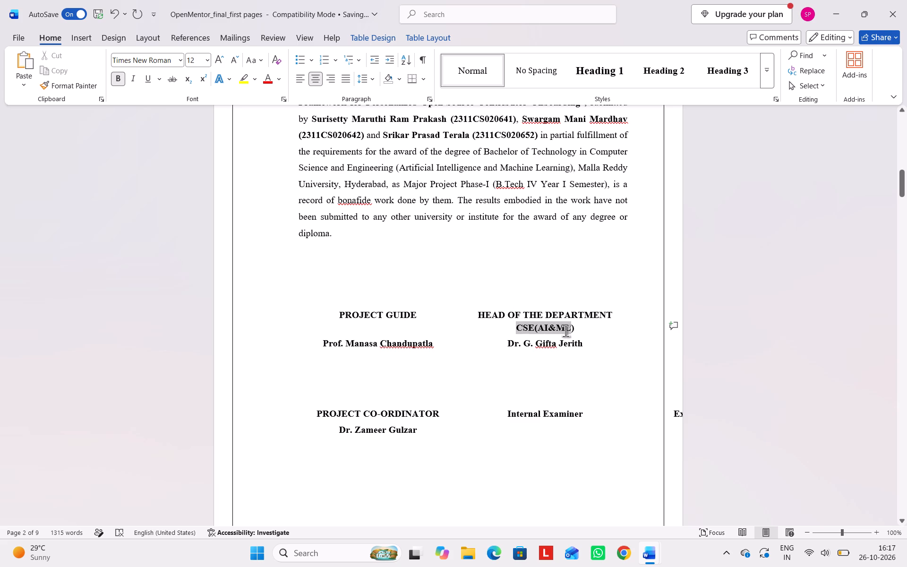
{"action": "left_click_drag", "start_coordinate": [565, 331], "coordinate": [575, 331]}
{"action": "key", "text": "ctrl+c"}
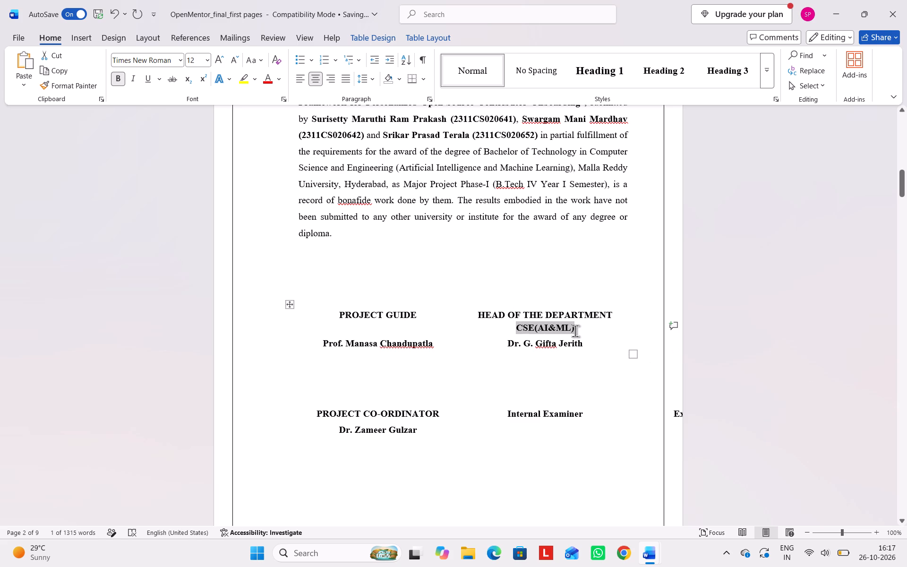
{"action": "key", "text": "ctrl+x"}
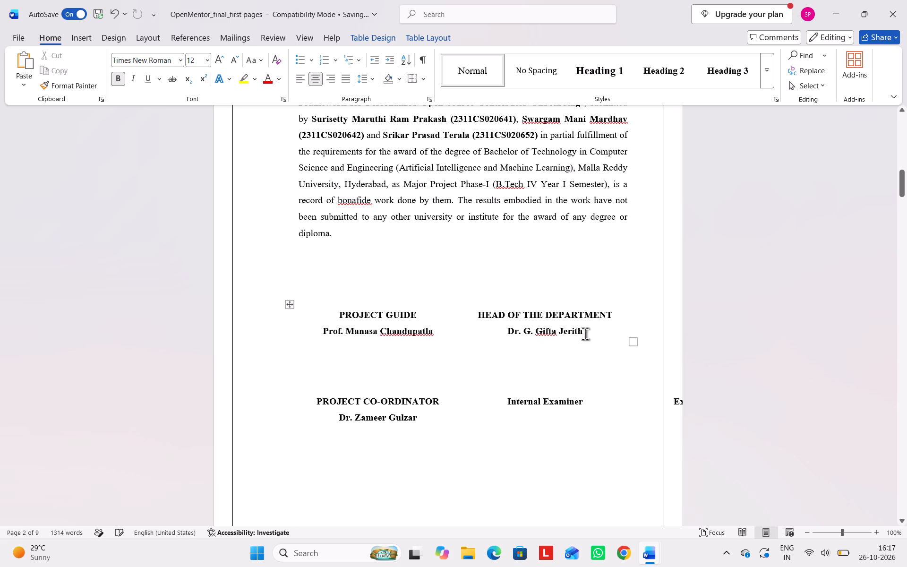
{"action": "left_click", "coordinate": [591, 331]}
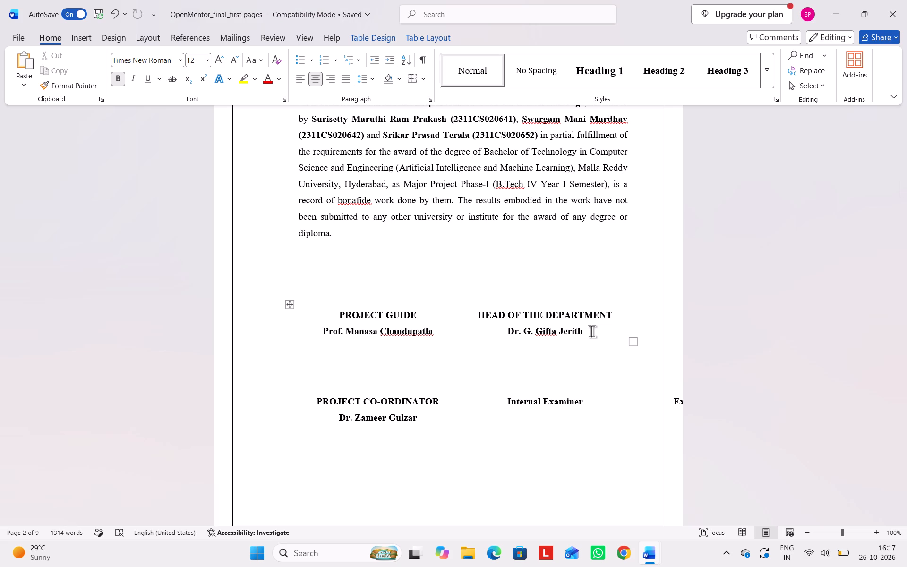
{"action": "key", "text": "Return"}
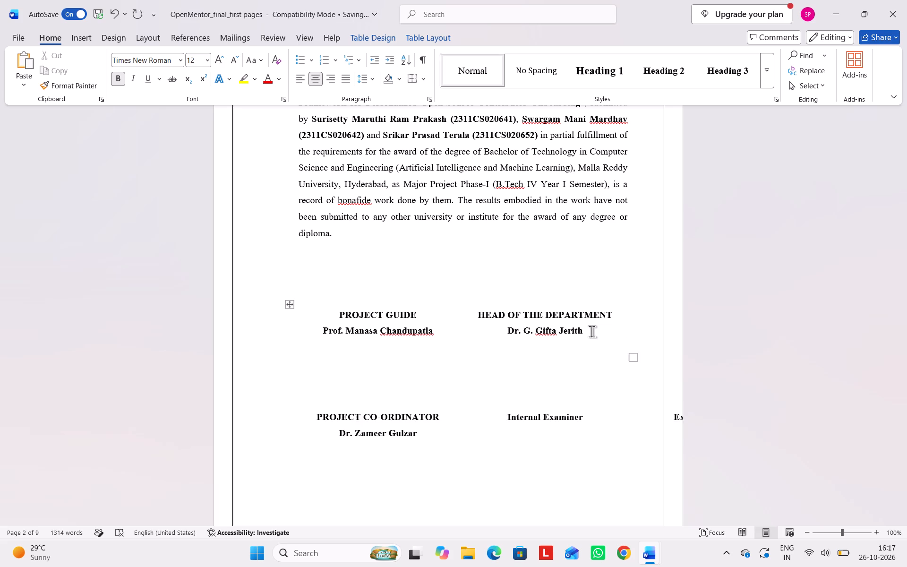
{"action": "key", "text": "ctrl+v"}
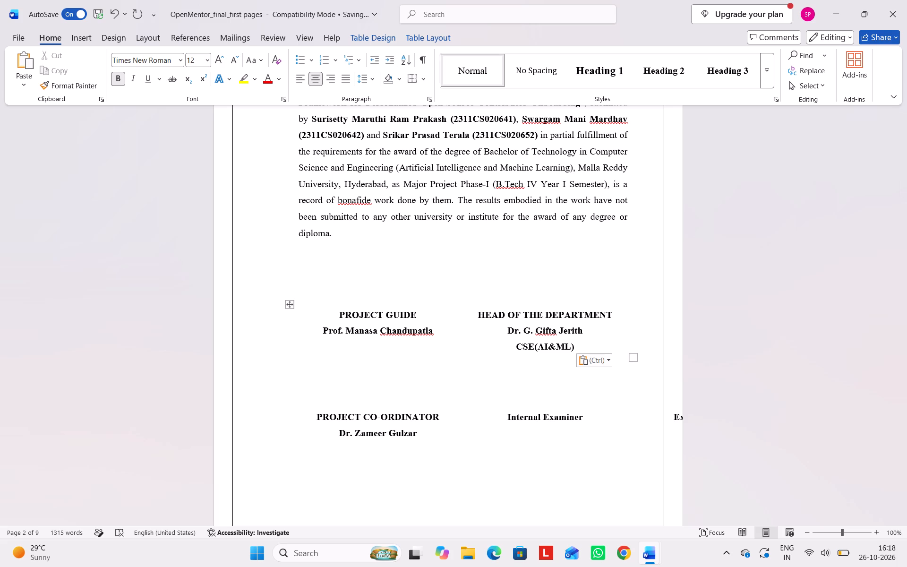
{"action": "key", "text": "ctrl+s"}
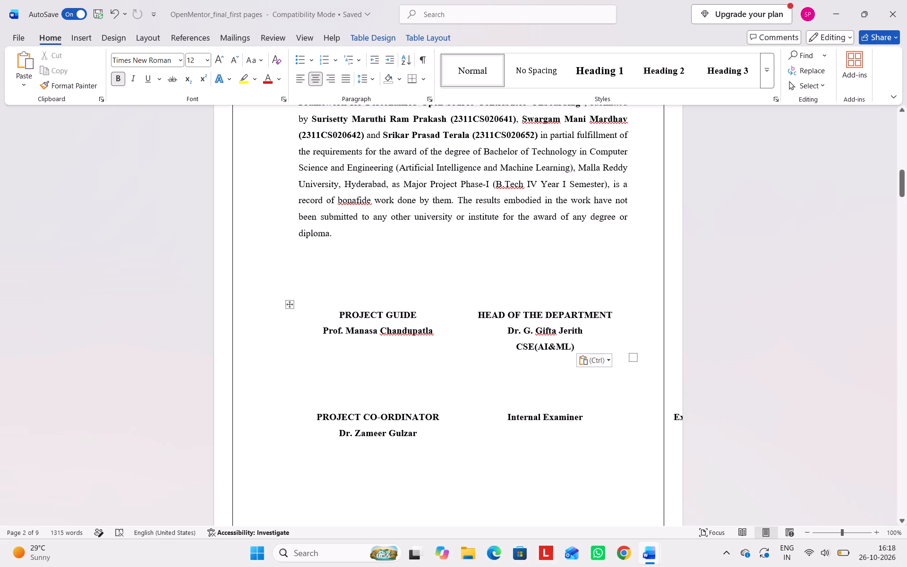
Review the front pages from the declaration and acknowledgement to the table of contents, and recheck the cover page and certificate's signature block.
{"action": "scroll", "coordinate": [449, 471], "scroll_direction": "down", "scroll_amount": 2}
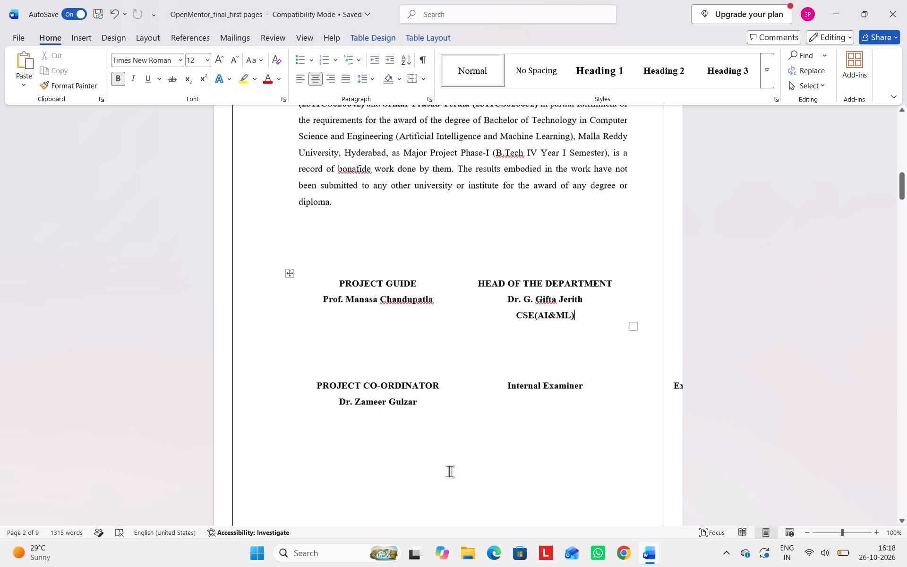
{"action": "scroll", "coordinate": [449, 471], "scroll_direction": "down", "scroll_amount": 5}
{"action": "scroll", "coordinate": [449, 471], "scroll_direction": "up", "scroll_amount": 1}
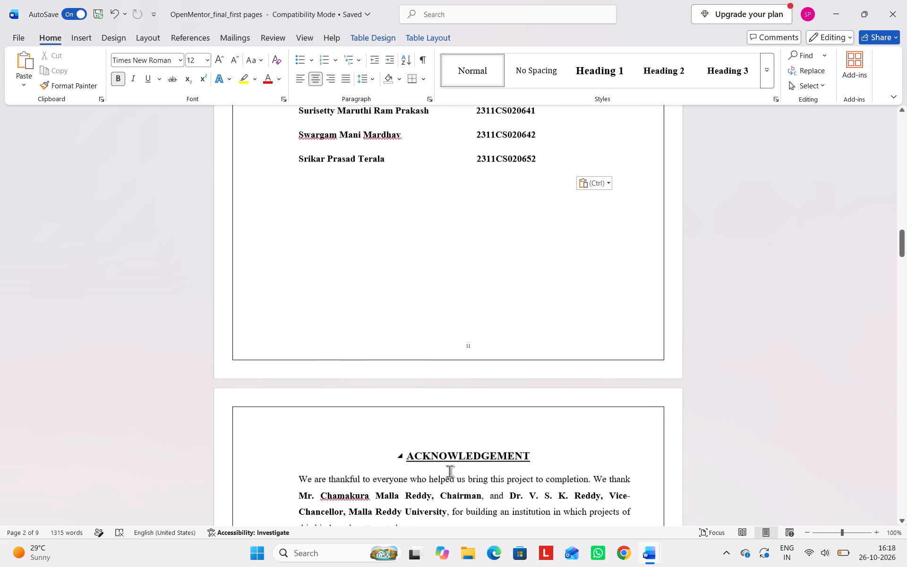
{"action": "scroll", "coordinate": [449, 471], "scroll_direction": "up", "scroll_amount": 6}
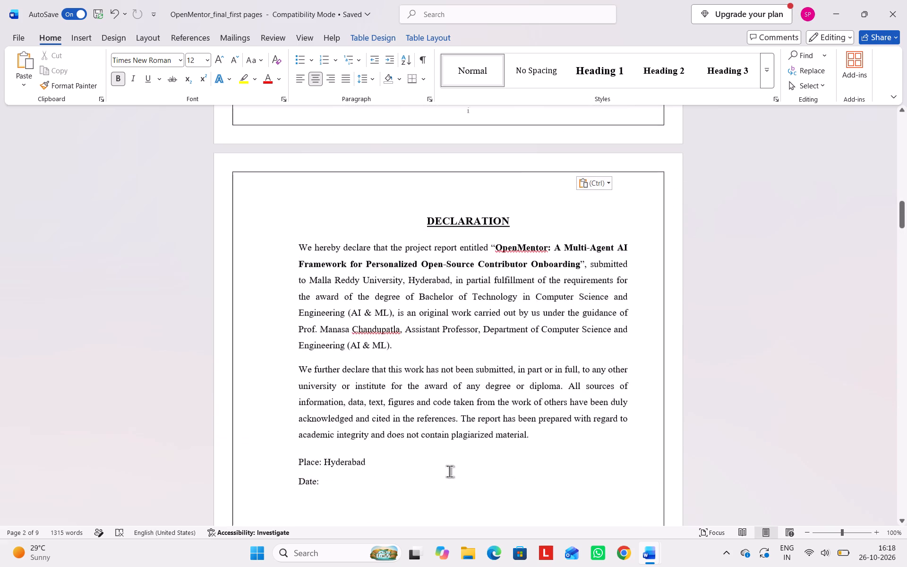
{"action": "scroll", "coordinate": [449, 471], "scroll_direction": "down", "scroll_amount": 7}
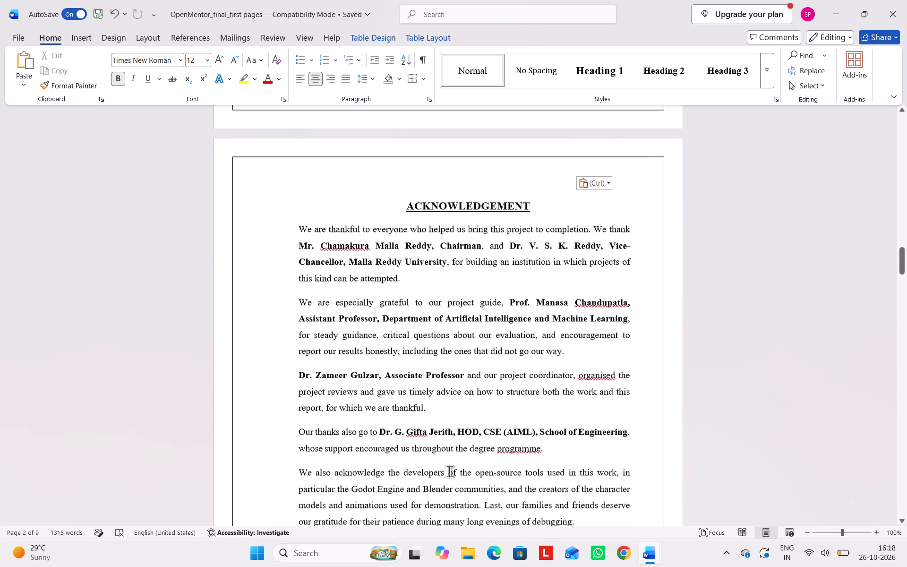
{"action": "scroll", "coordinate": [449, 471], "scroll_direction": "down", "scroll_amount": 5}
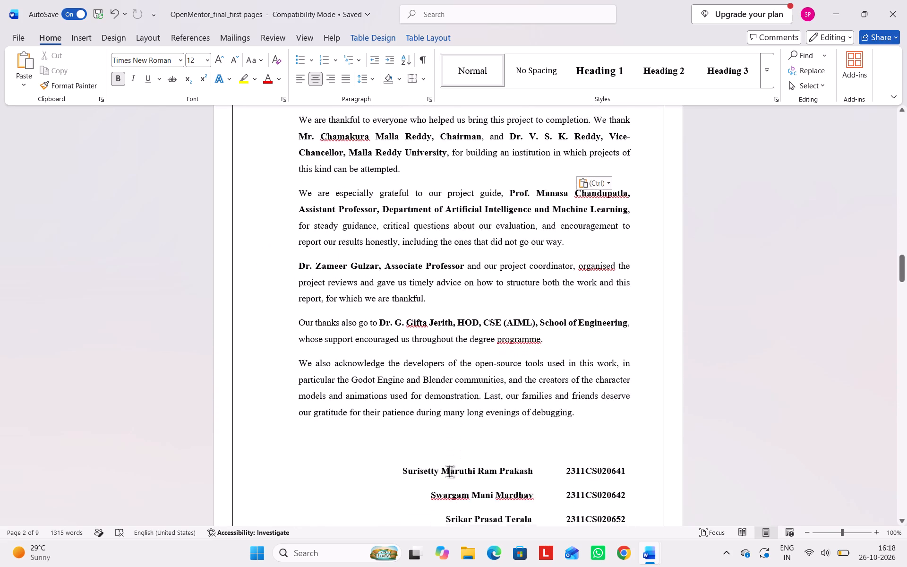
{"action": "scroll", "coordinate": [449, 471], "scroll_direction": "down", "scroll_amount": 5}
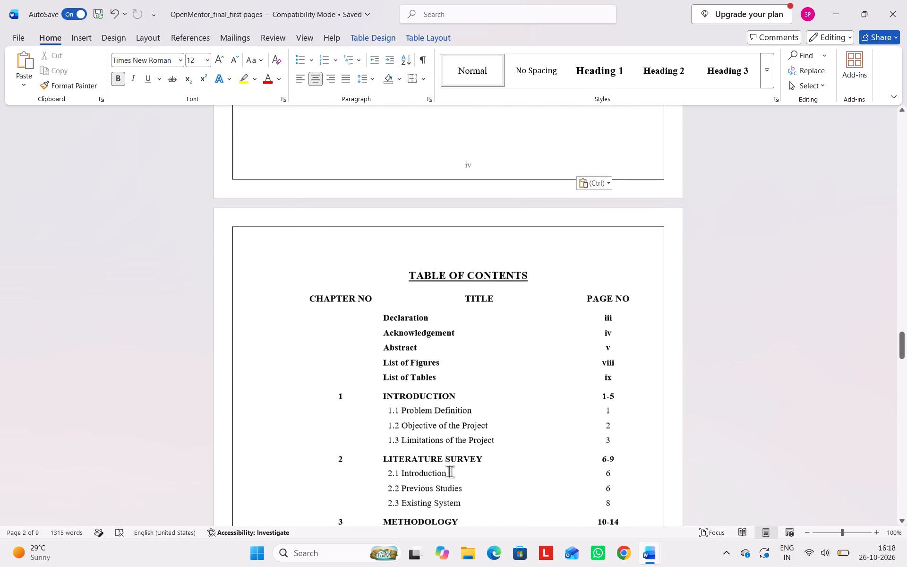
{"action": "scroll", "coordinate": [449, 471], "scroll_direction": "up", "scroll_amount": 20}
{"action": "scroll", "coordinate": [449, 471], "scroll_direction": "up", "scroll_amount": 10}
{"action": "scroll", "coordinate": [449, 471], "scroll_direction": "down", "scroll_amount": 5}
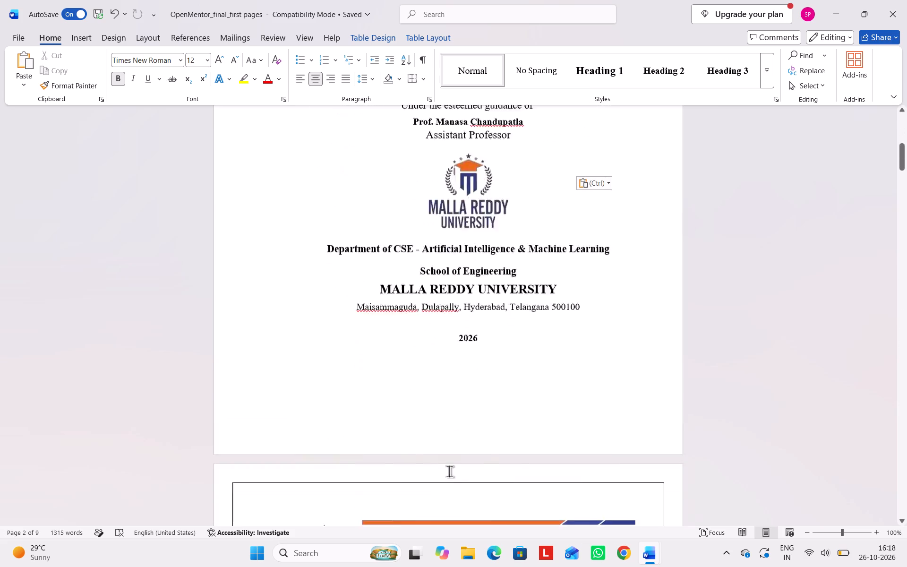
{"action": "scroll", "coordinate": [449, 471], "scroll_direction": "down", "scroll_amount": 3}
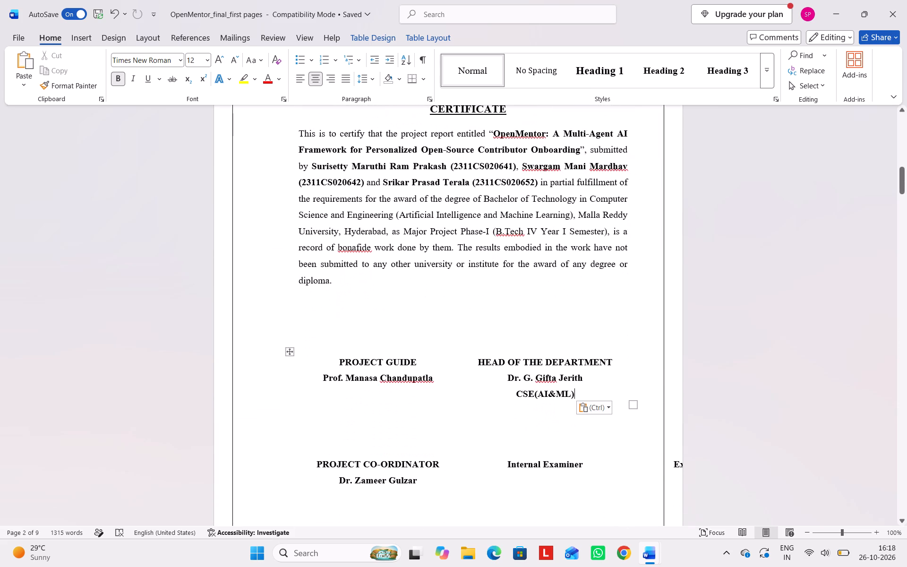
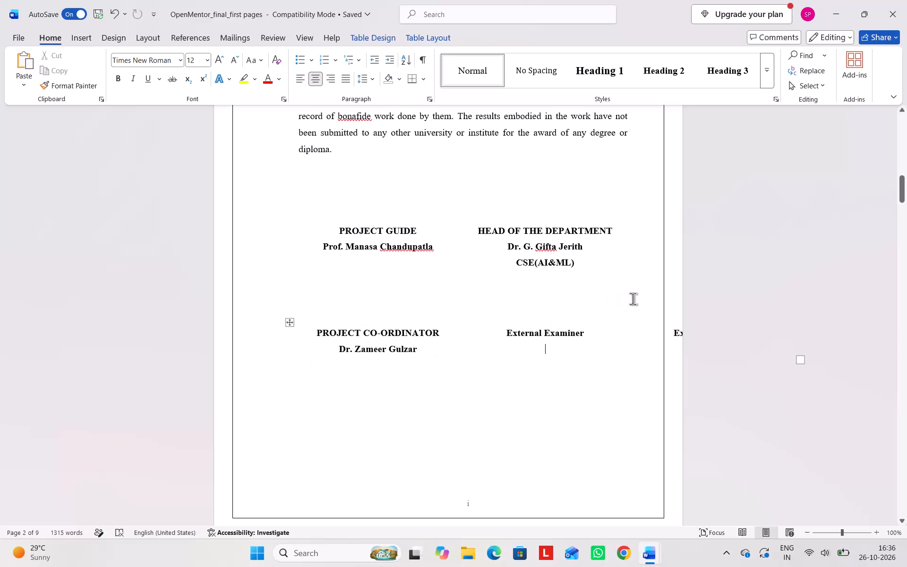
Save the OpenMentor_final_first pages document and close it.
{"action": "left_click", "coordinate": [735, 224]}
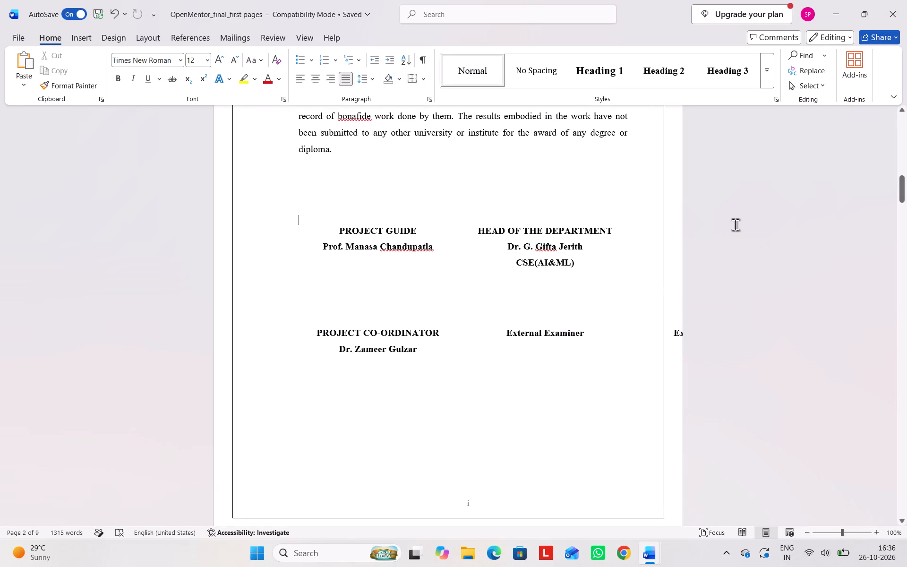
{"action": "key", "text": "ctrl+s"}
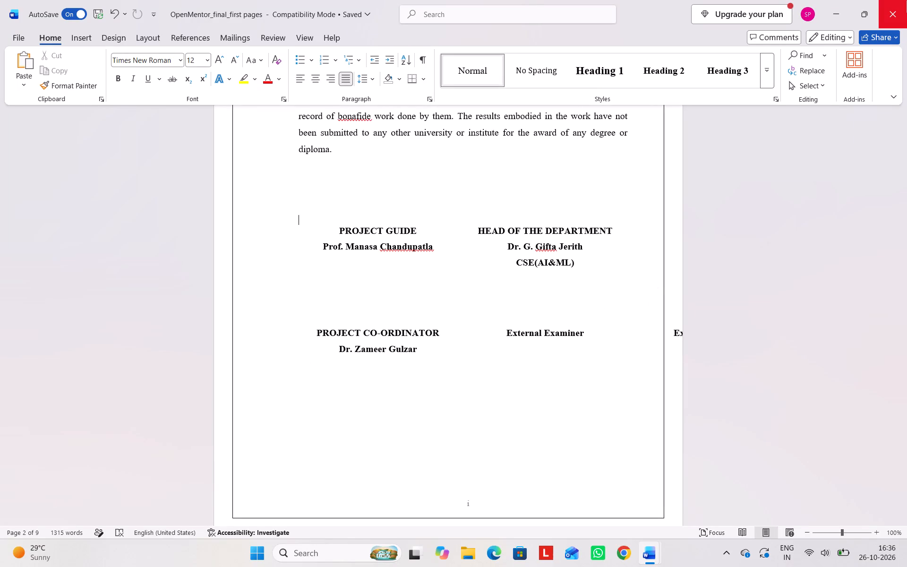
{"action": "left_click", "coordinate": [906, 0]}
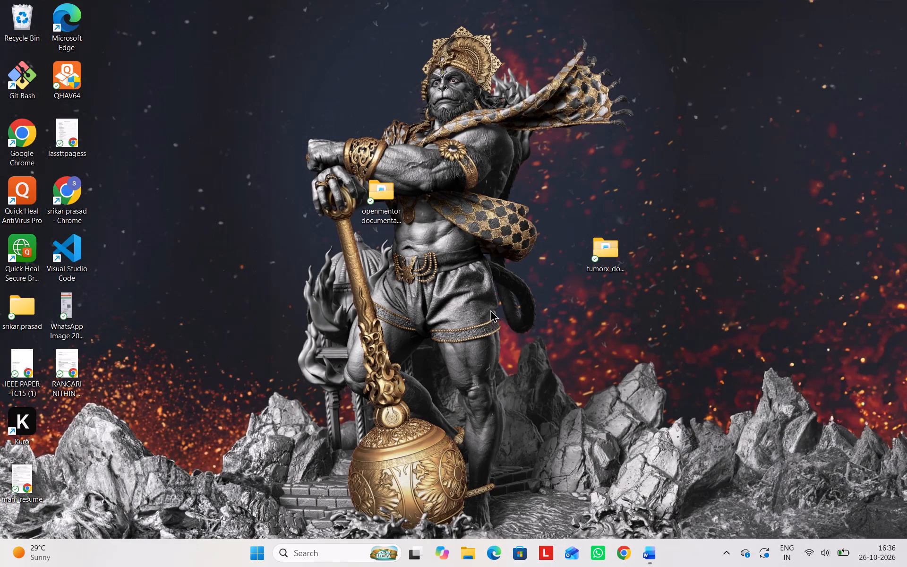
Open OpenMentor_final_652 from the openmentor documentations folder, review its cover page, certificate signature block and declaration, and close it.
{"action": "double_click", "coordinate": [383, 202]}
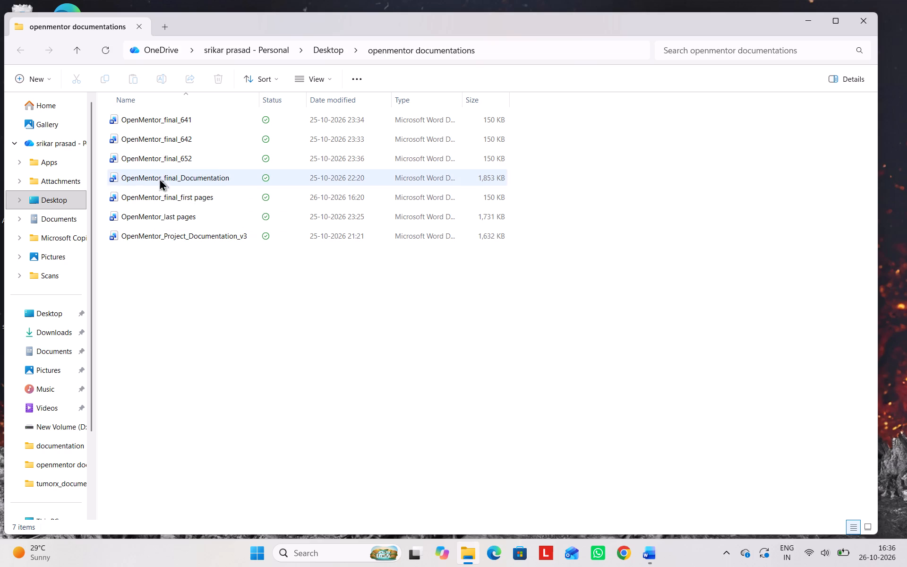
{"action": "double_click", "coordinate": [150, 155]}
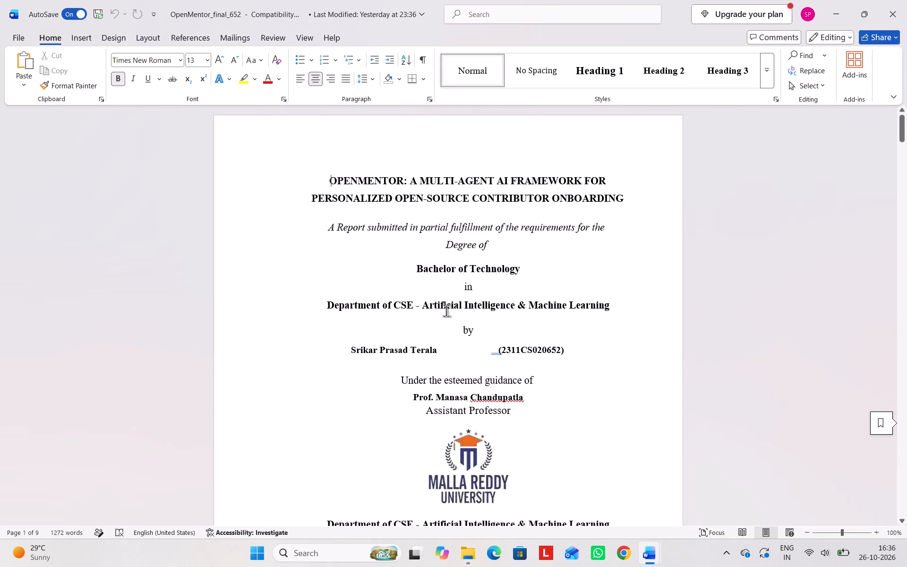
{"action": "scroll", "coordinate": [436, 299], "scroll_direction": "down", "scroll_amount": 6}
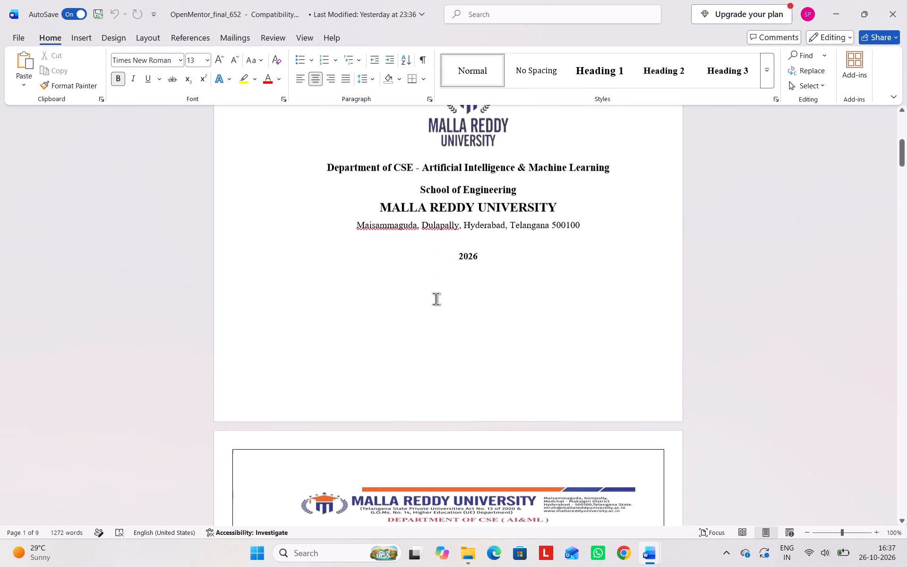
{"action": "scroll", "coordinate": [436, 299], "scroll_direction": "down", "scroll_amount": 2}
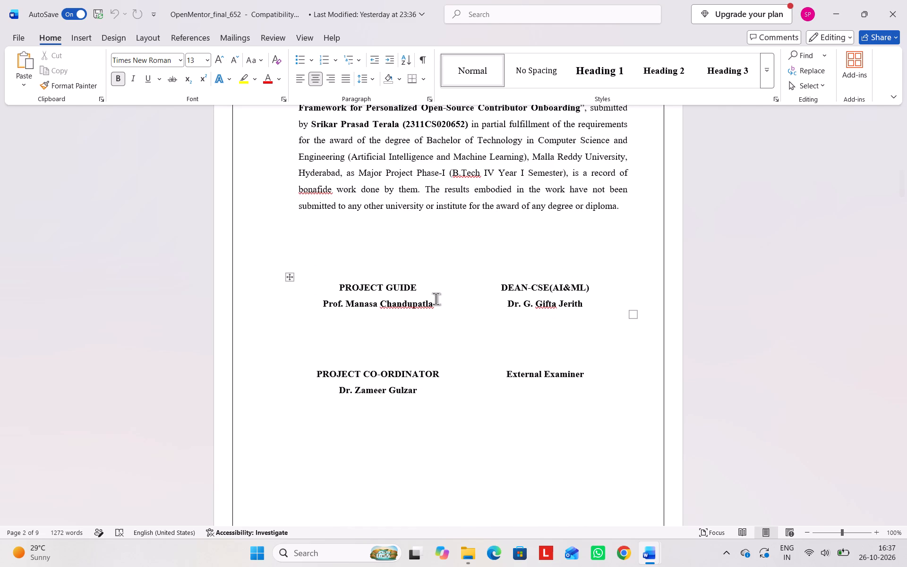
{"action": "scroll", "coordinate": [436, 299], "scroll_direction": "down", "scroll_amount": 5}
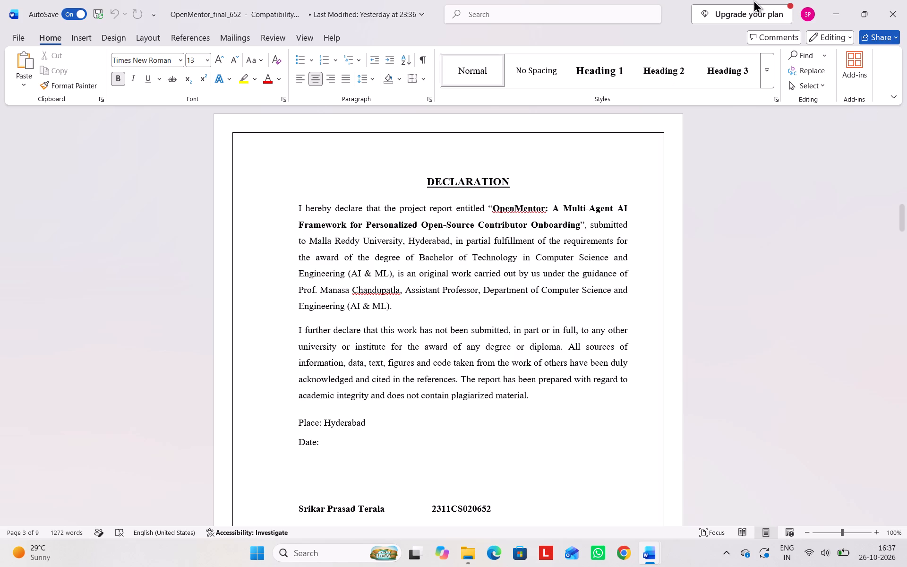
{"action": "left_click", "coordinate": [894, 19]}
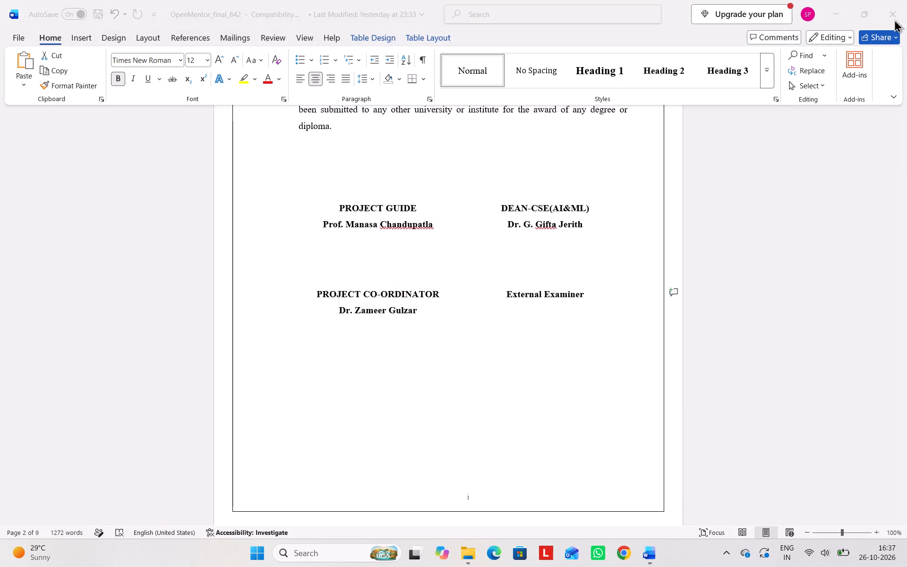
Close the OpenMentor_final_642 document and the openmentor documentations folder.
{"action": "left_click", "coordinate": [894, 19]}
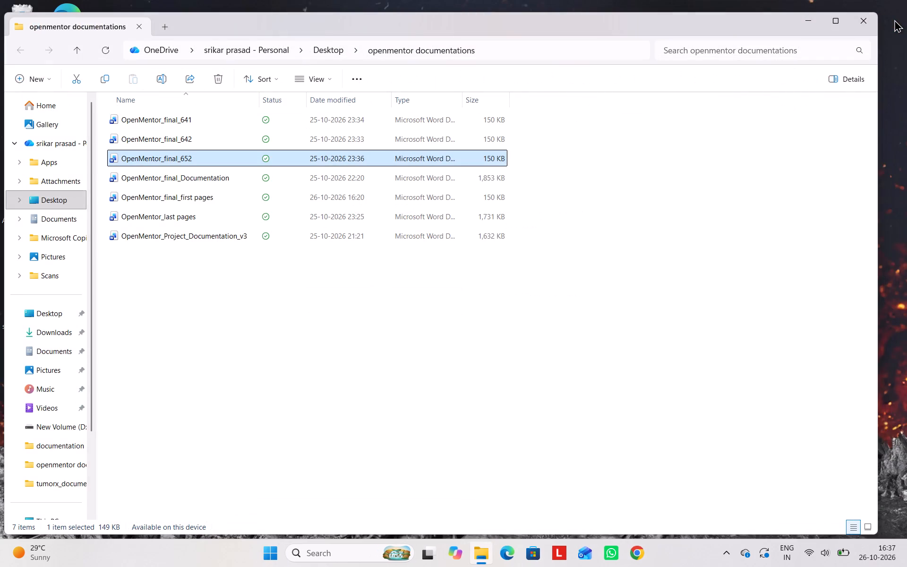
{"action": "left_click", "coordinate": [862, 24]}
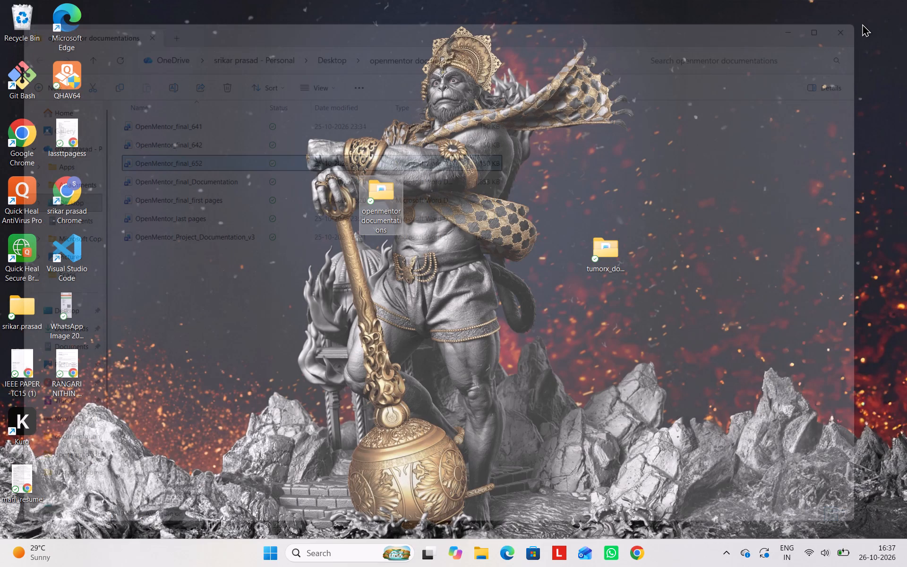